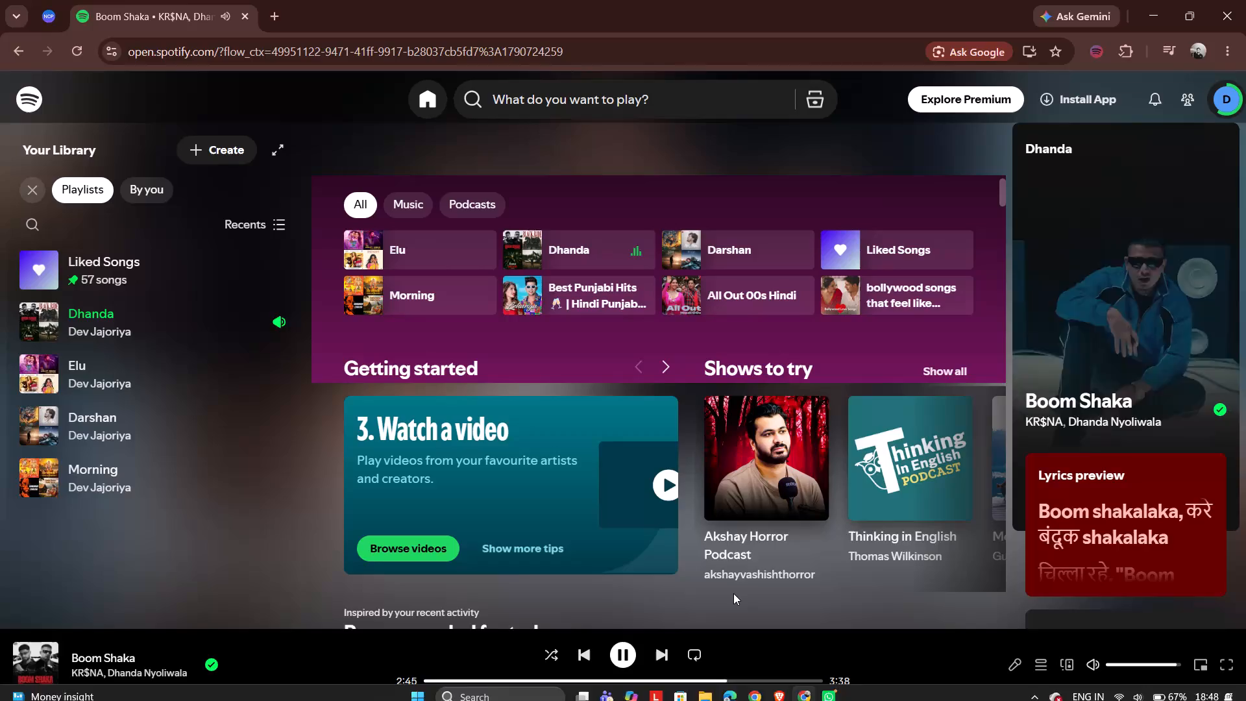
Switch from the music player to Jira and open the AstroKapish space's KAP board backlog.
{"action": "left_click", "coordinate": [1143, 11]}
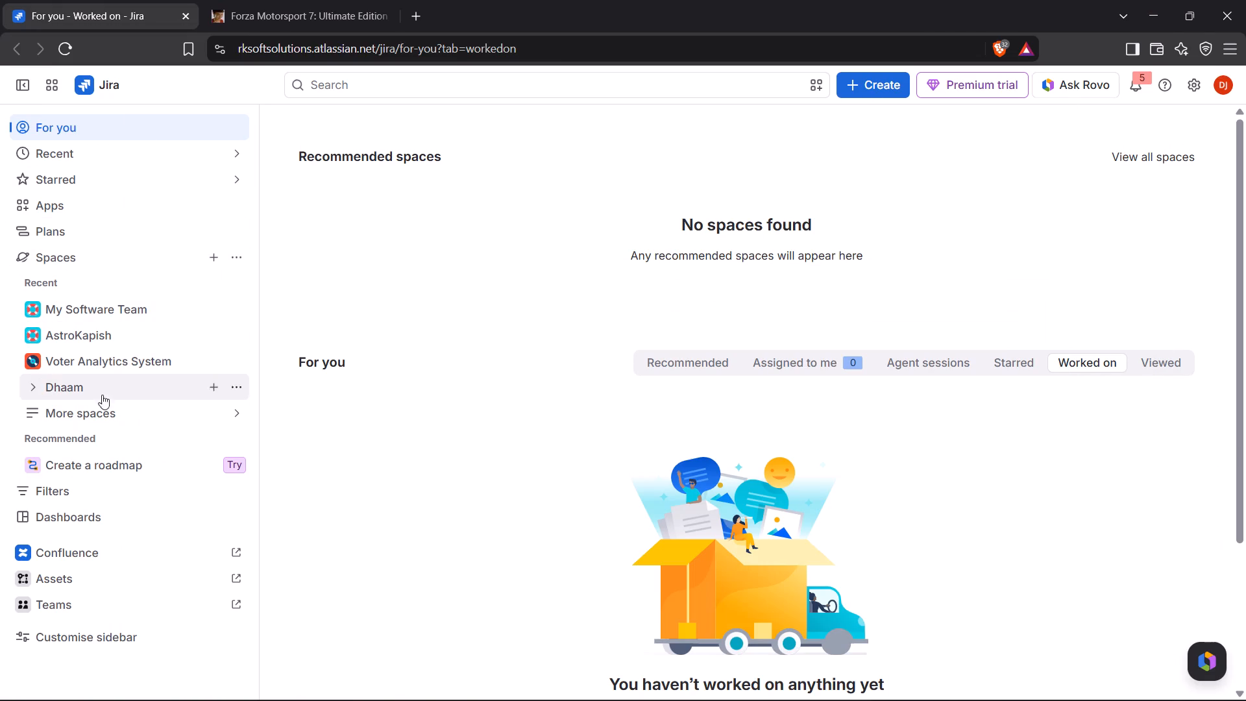
{"action": "left_click", "coordinate": [77, 417]}
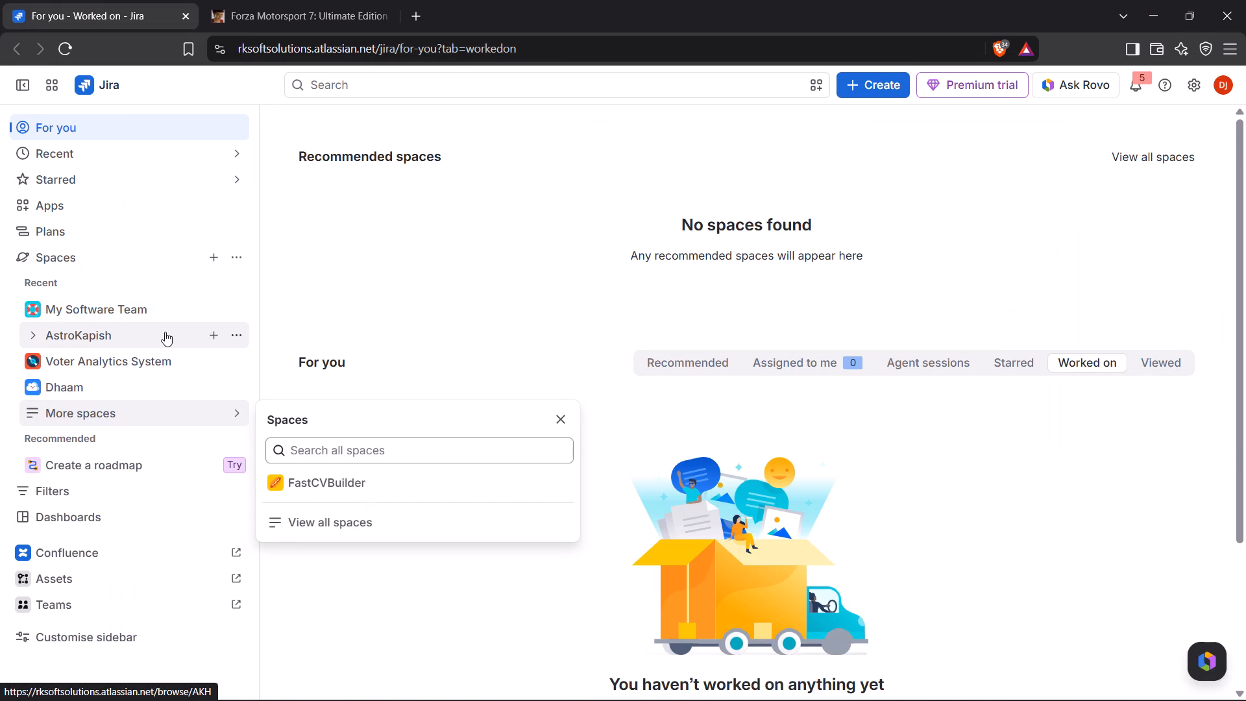
{"action": "left_click", "coordinate": [113, 338]}
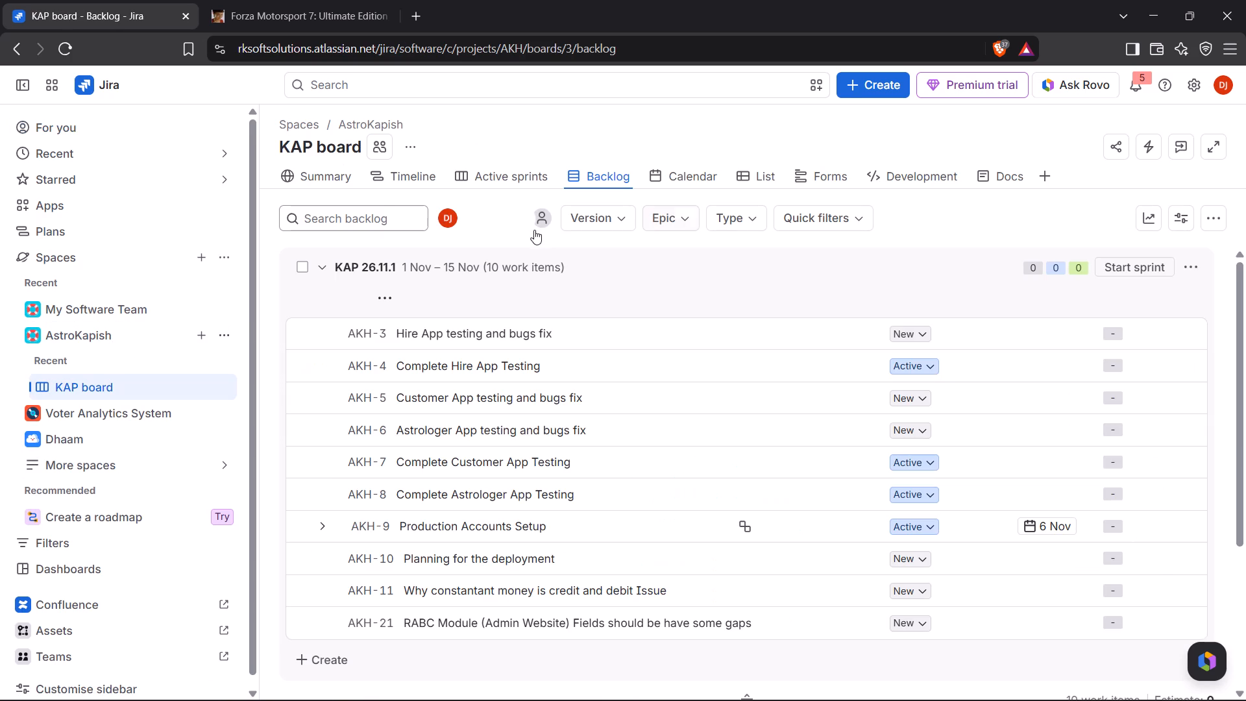
Start a new Bug work item in the KAP 26.11.1 sprint with the pasted summary "image loading issue".
{"action": "scroll", "coordinate": [471, 369], "scroll_direction": "down", "scroll_amount": 2}
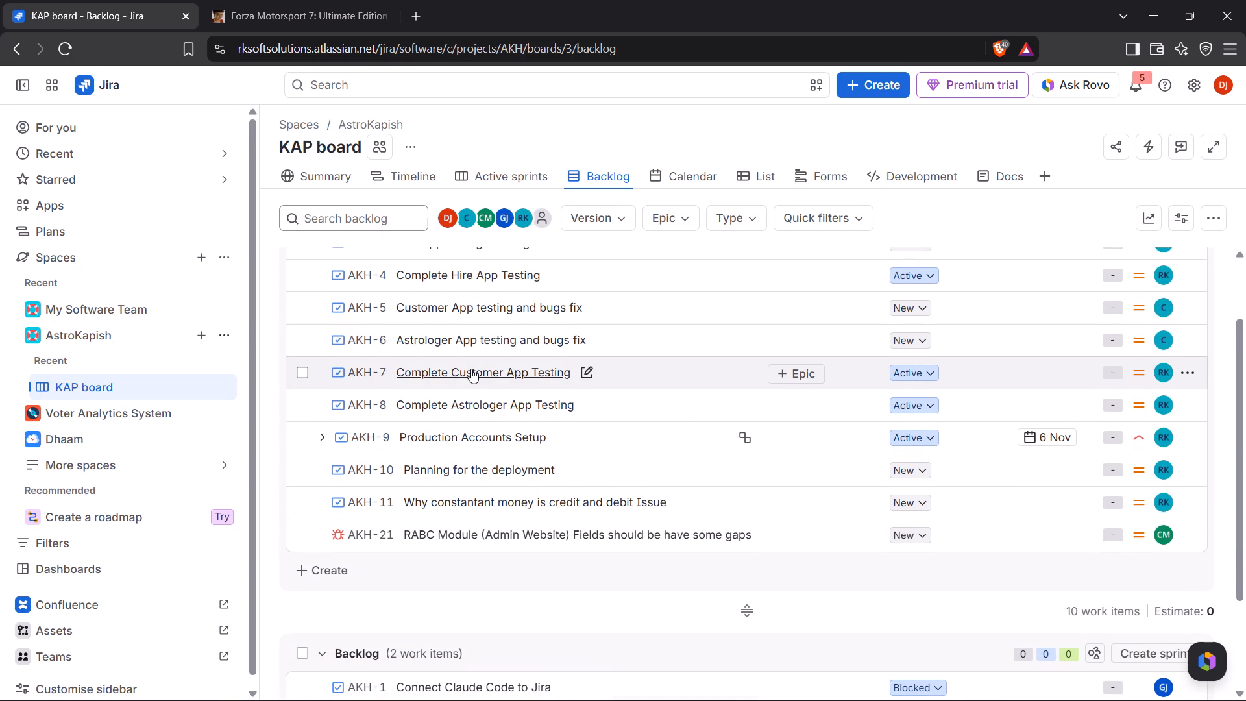
{"action": "scroll", "coordinate": [471, 369], "scroll_direction": "down", "scroll_amount": 3}
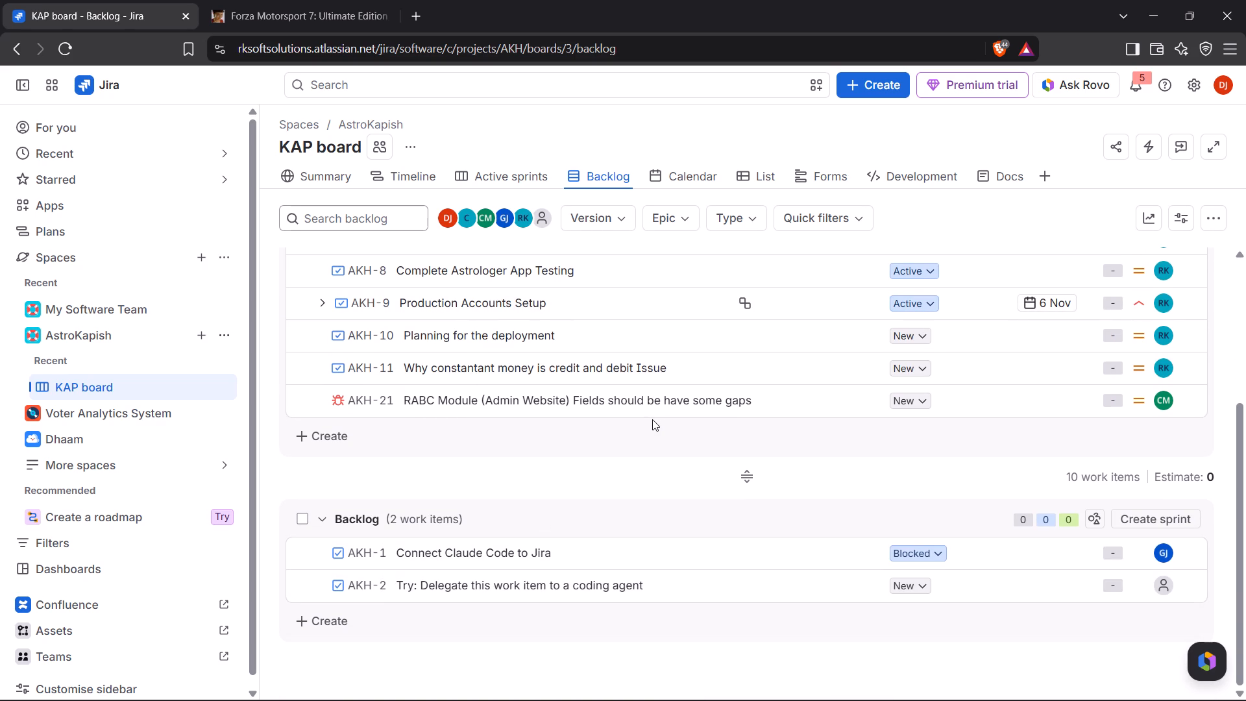
{"action": "scroll", "coordinate": [652, 419], "scroll_direction": "up", "scroll_amount": 4}
{"action": "scroll", "coordinate": [652, 419], "scroll_direction": "down", "scroll_amount": 1}
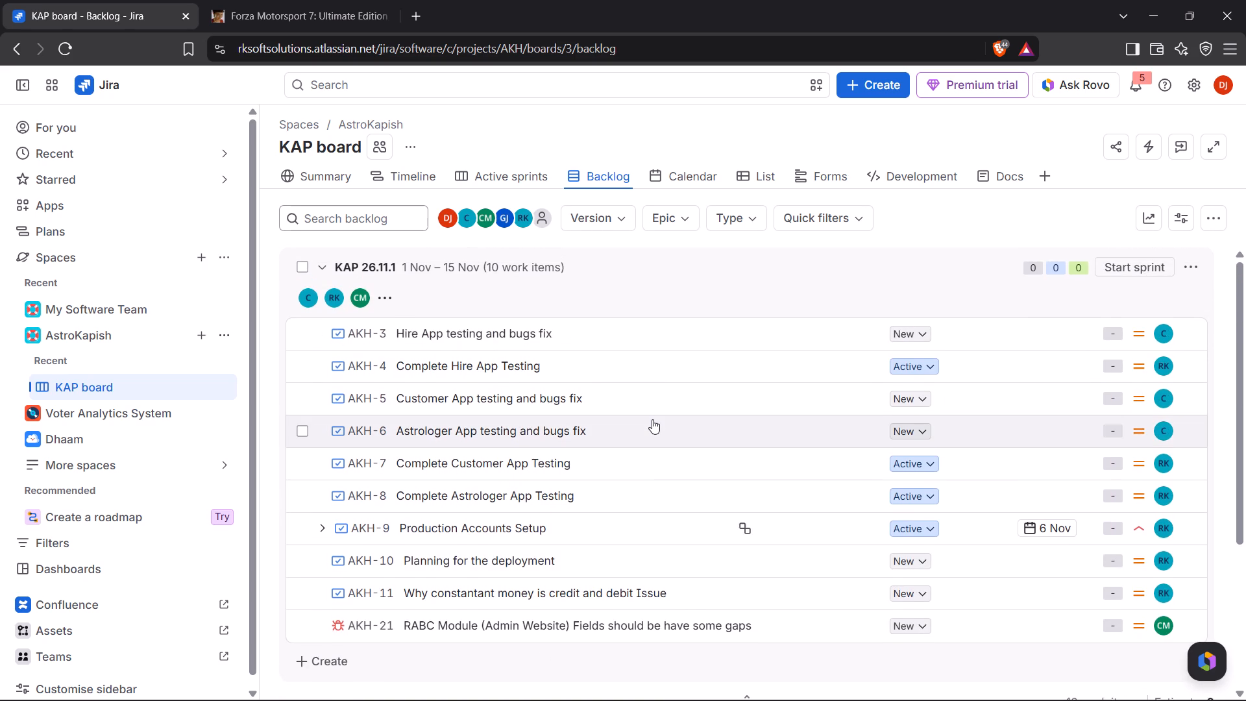
{"action": "scroll", "coordinate": [652, 419], "scroll_direction": "down", "scroll_amount": 1}
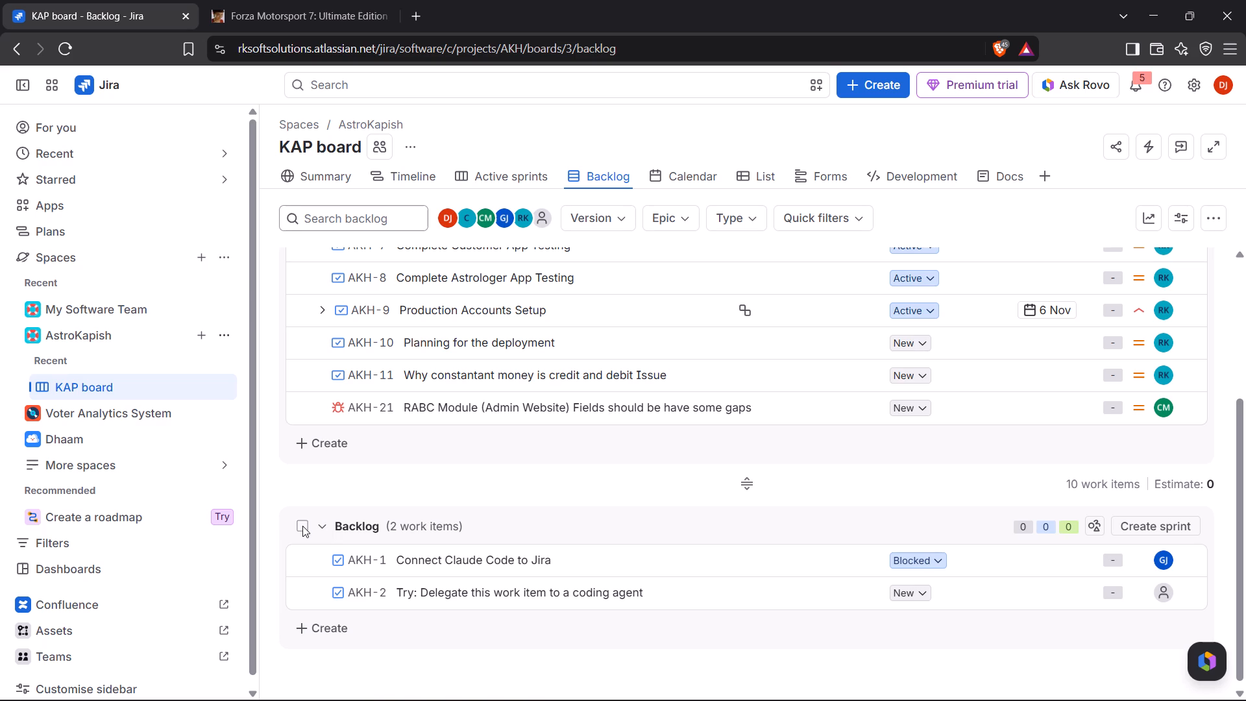
{"action": "left_click", "coordinate": [316, 438]}
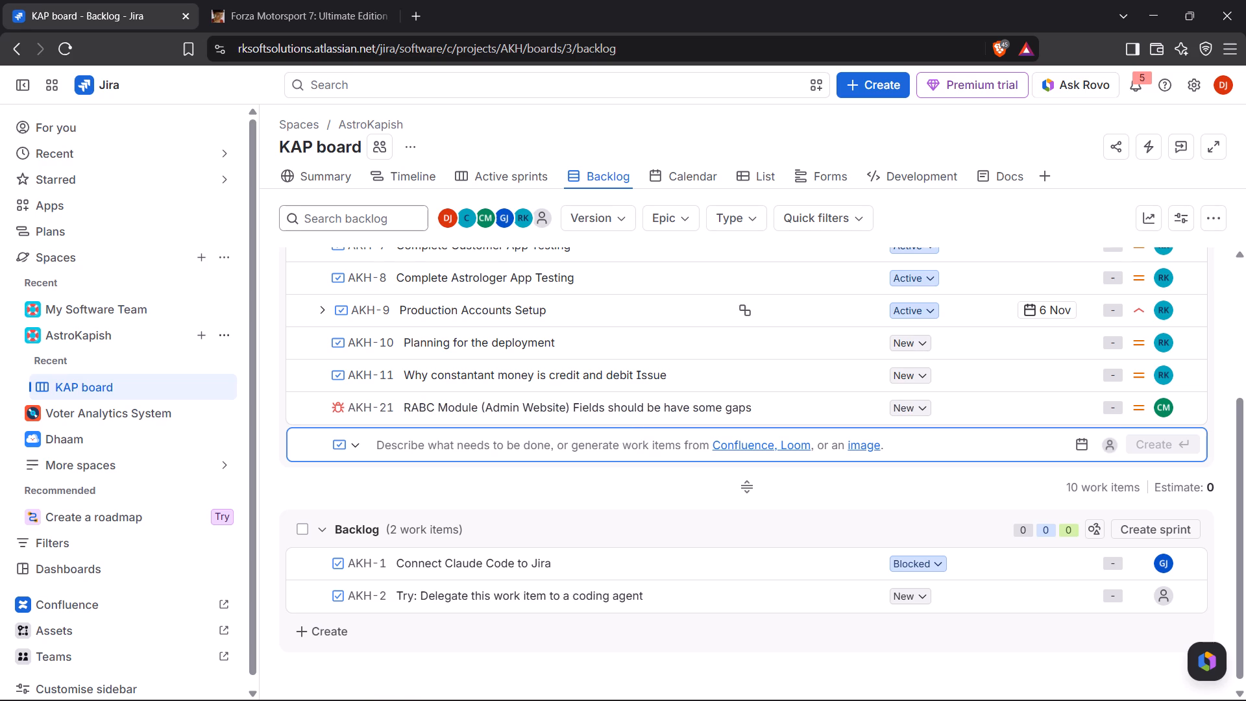
{"action": "left_click", "coordinate": [358, 445]}
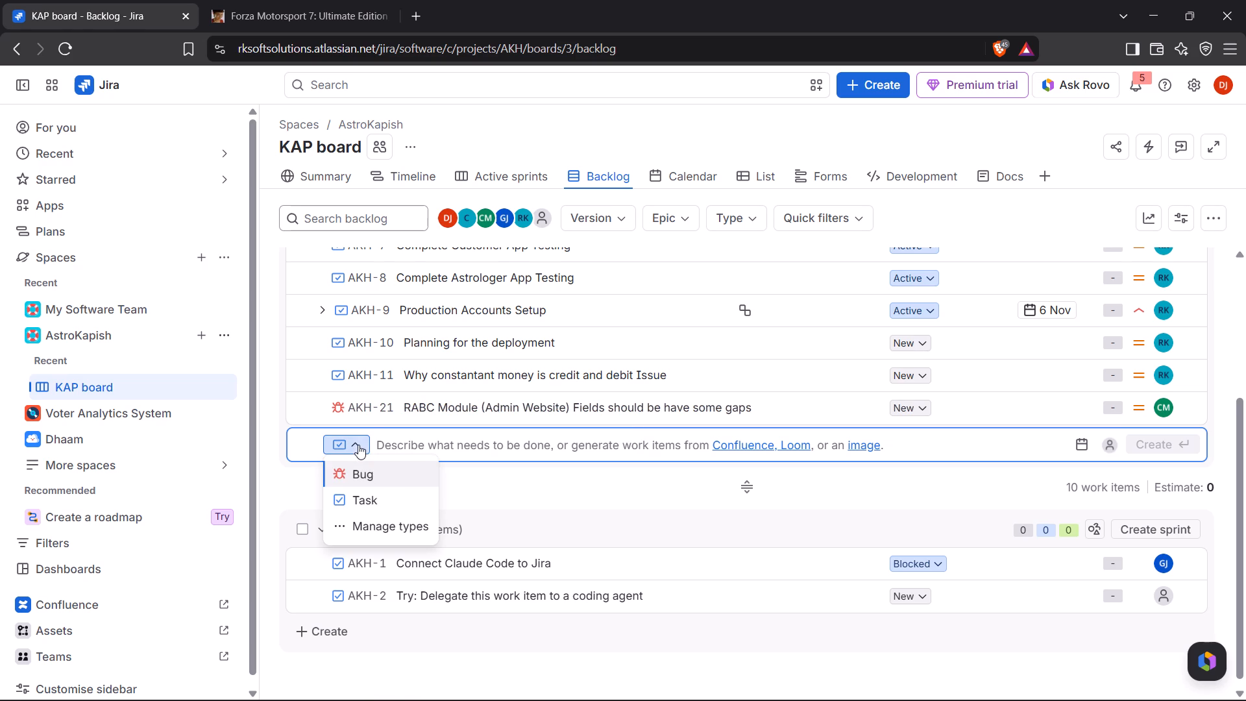
{"action": "left_click", "coordinate": [360, 471]}
{"action": "left_click", "coordinate": [414, 445]}
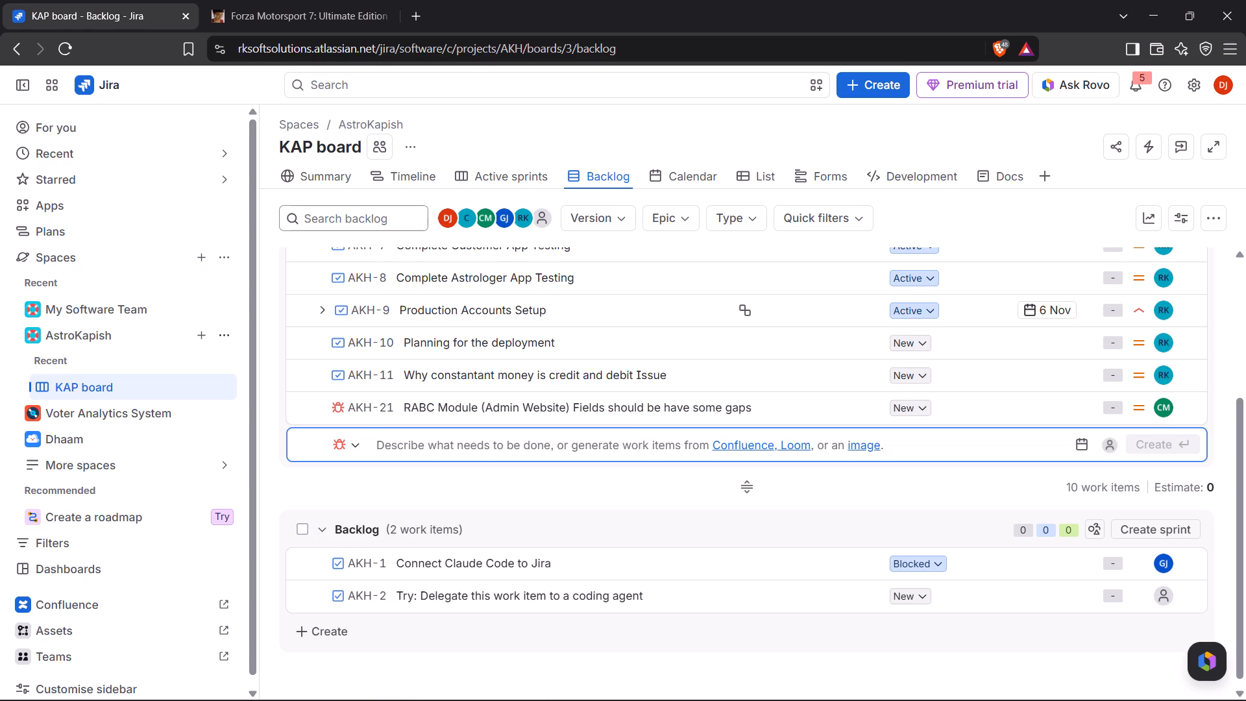
{"action": "key", "text": "ctrl+v"}
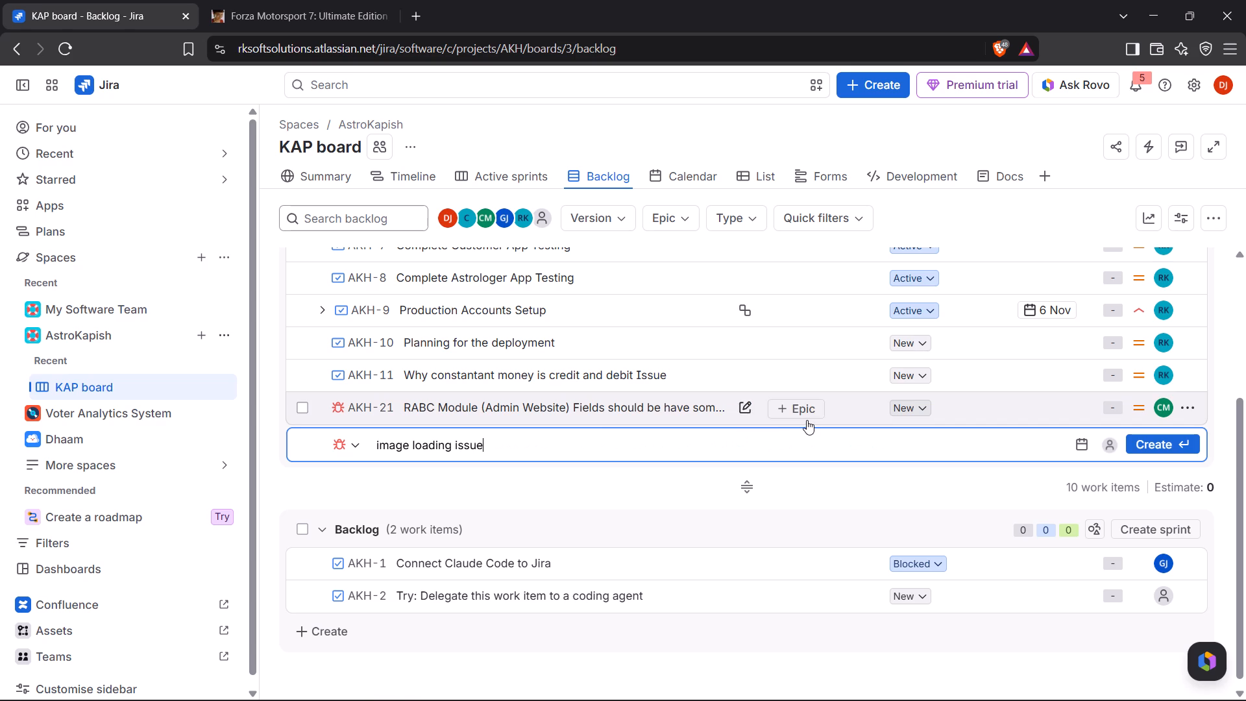
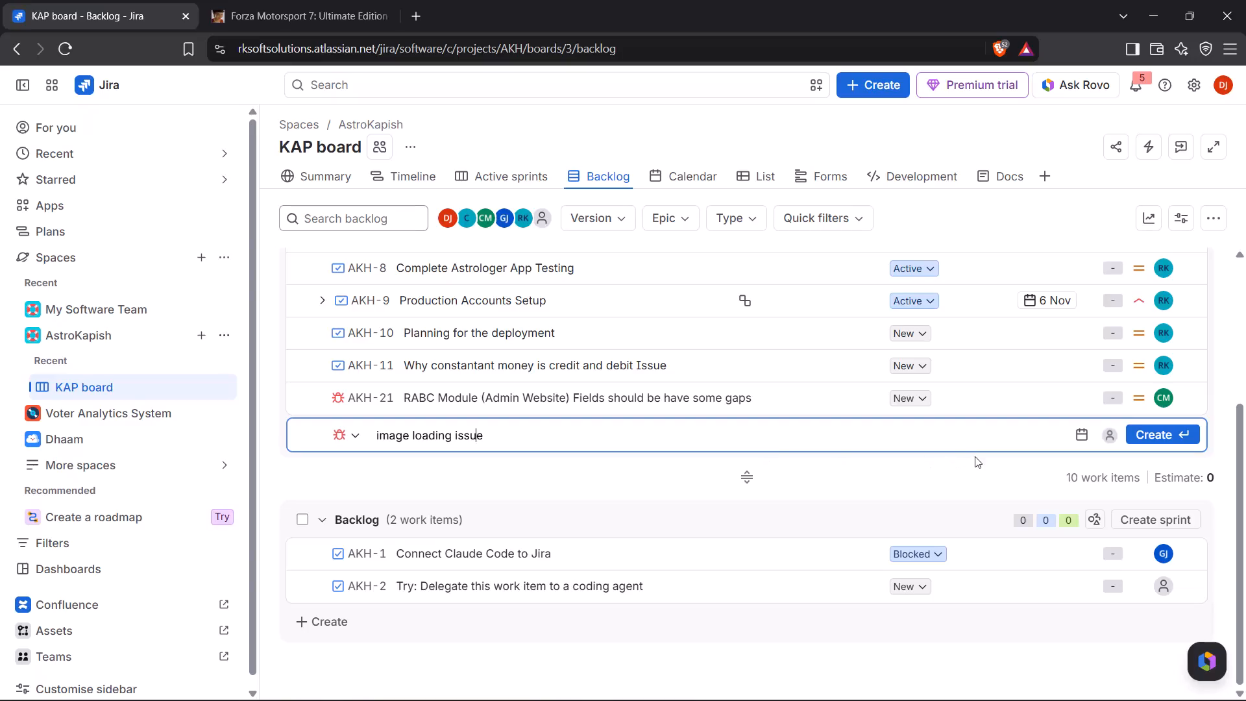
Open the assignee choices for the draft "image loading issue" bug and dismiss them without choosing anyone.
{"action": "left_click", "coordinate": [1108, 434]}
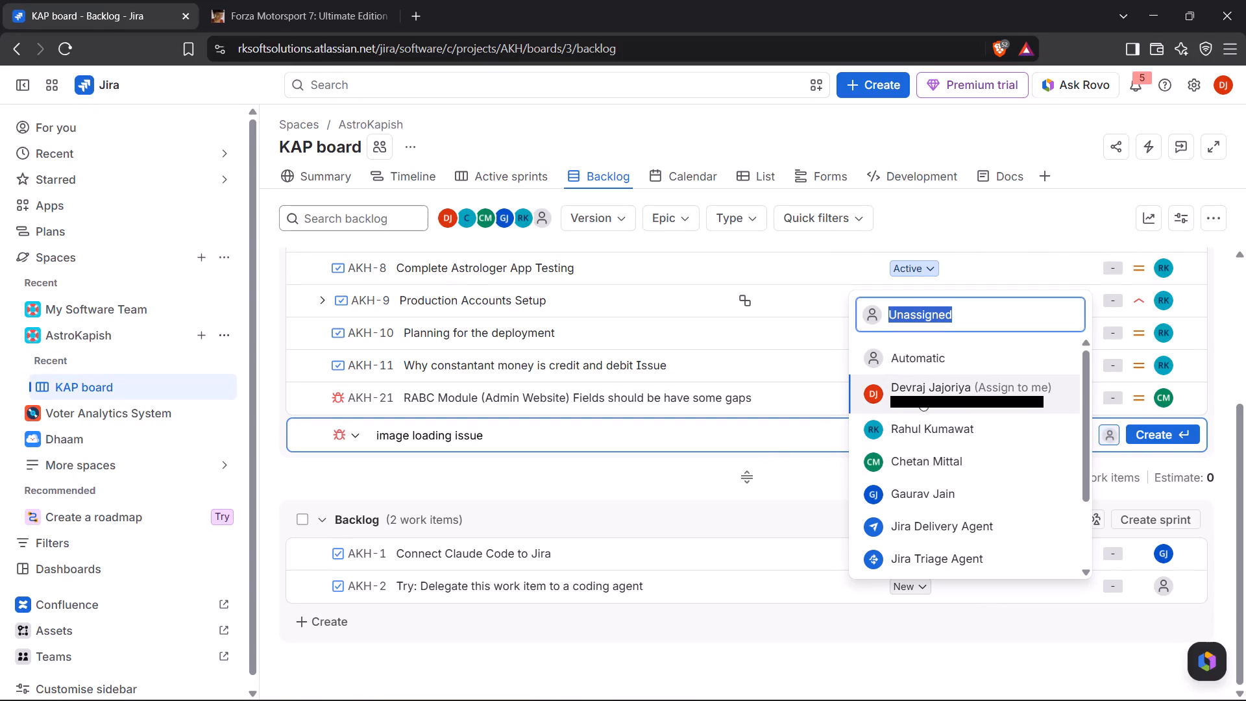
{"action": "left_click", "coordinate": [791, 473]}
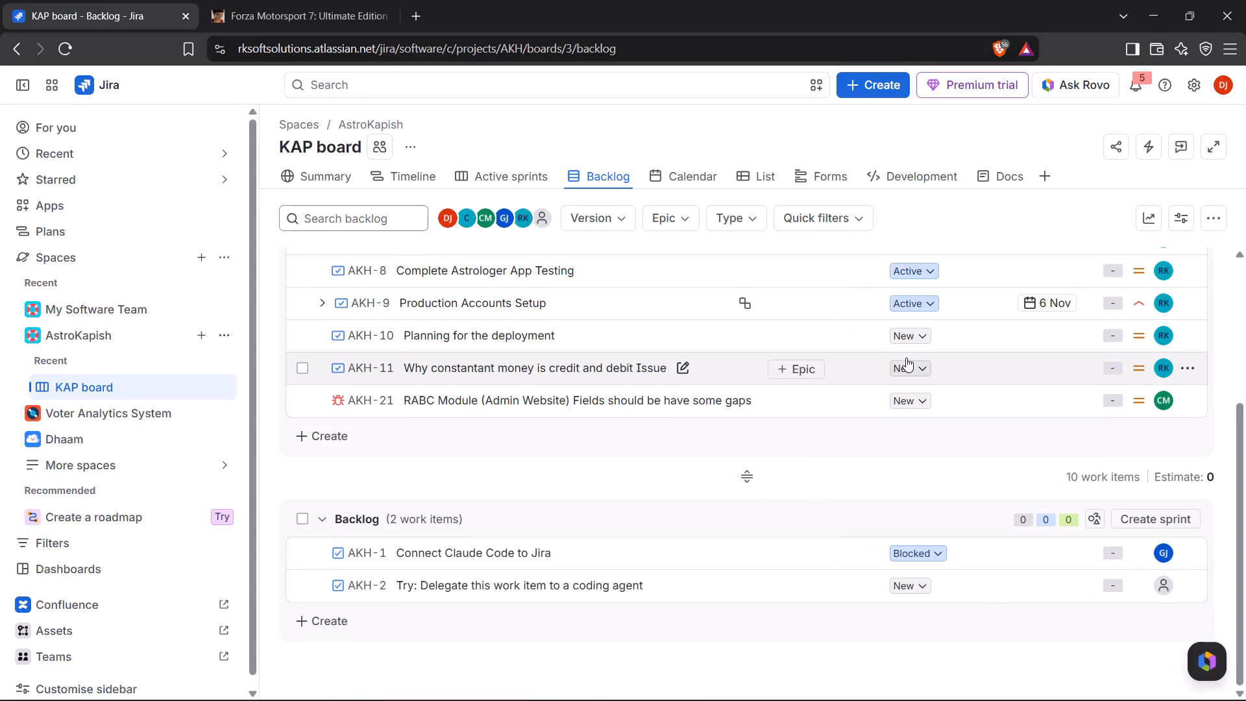
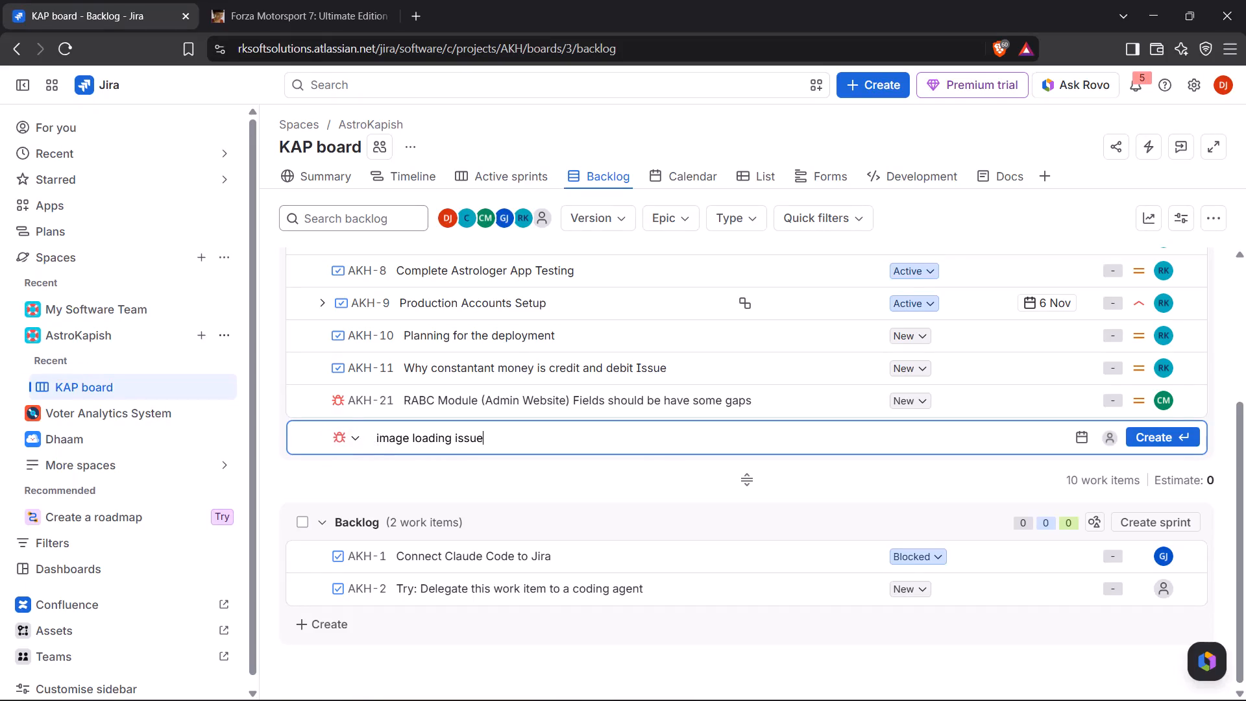
Assign the draft "image loading issue" bug to the teammate with initials CM and create it in the sprint.
{"action": "left_click", "coordinate": [1114, 437]}
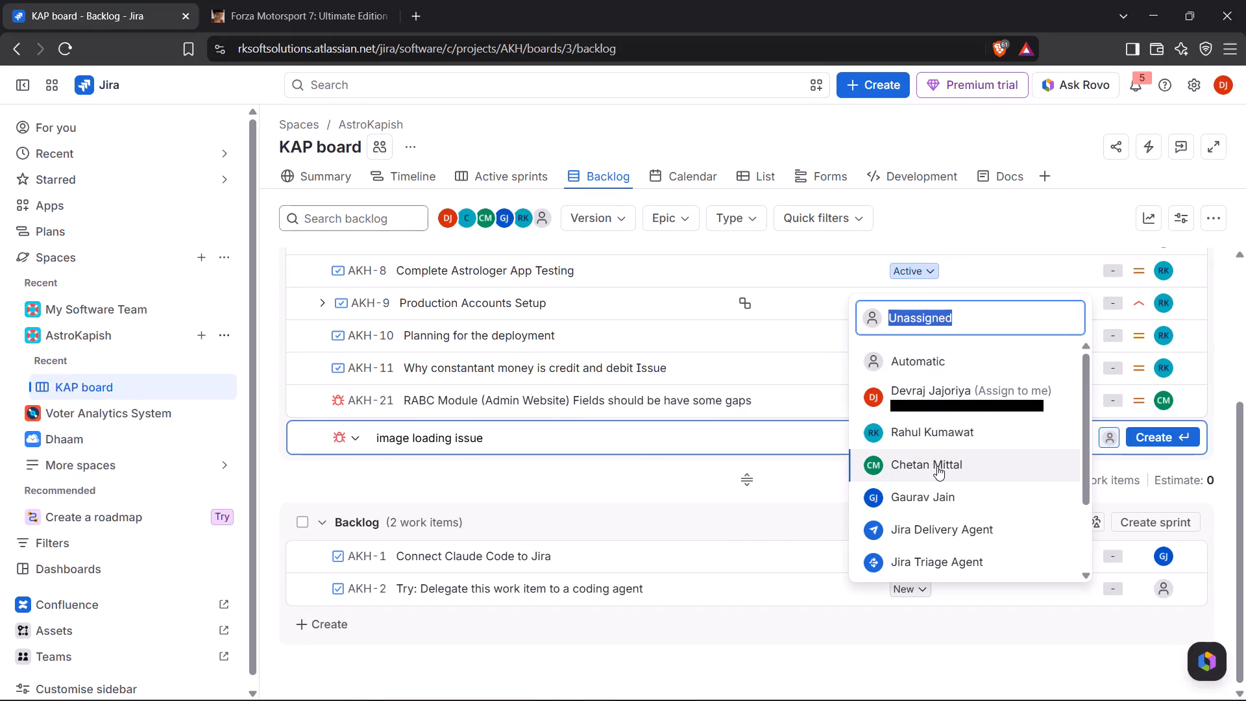
{"action": "left_click", "coordinate": [937, 466]}
{"action": "left_click", "coordinate": [1182, 440]}
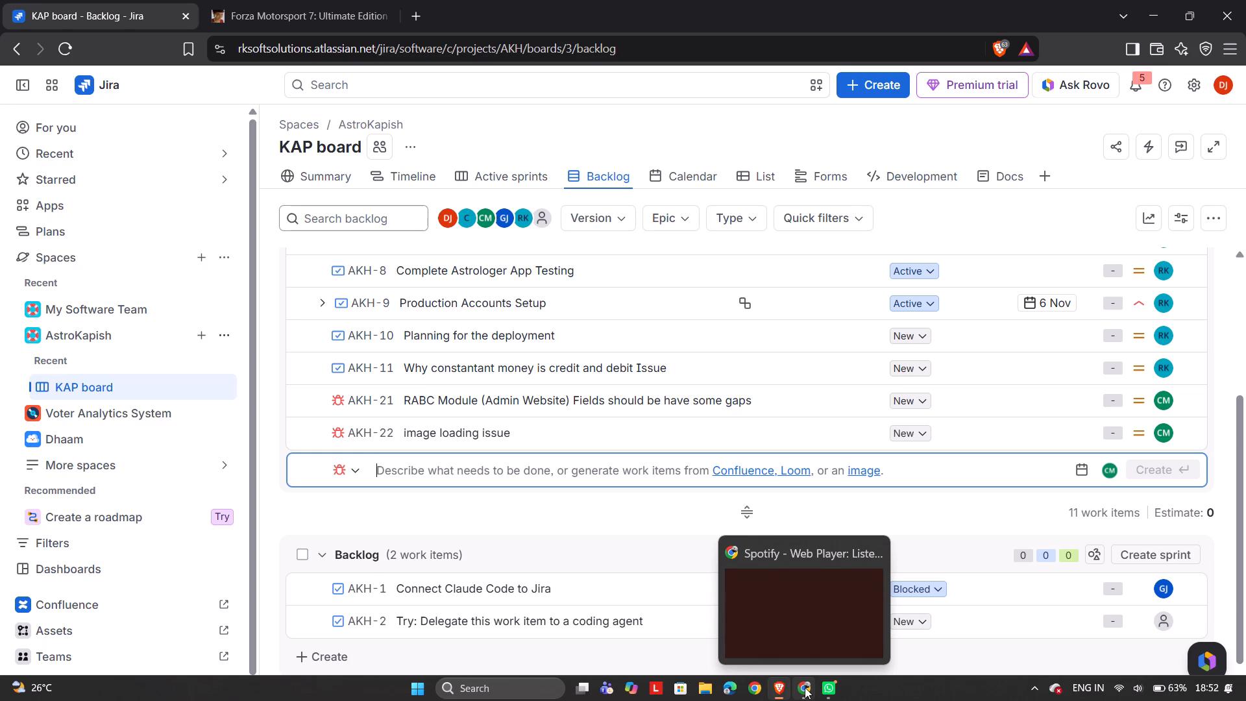
Switch to the Spotify web player window in Google Chrome.
{"action": "left_click", "coordinate": [805, 687]}
{"action": "left_click", "coordinate": [805, 687]}
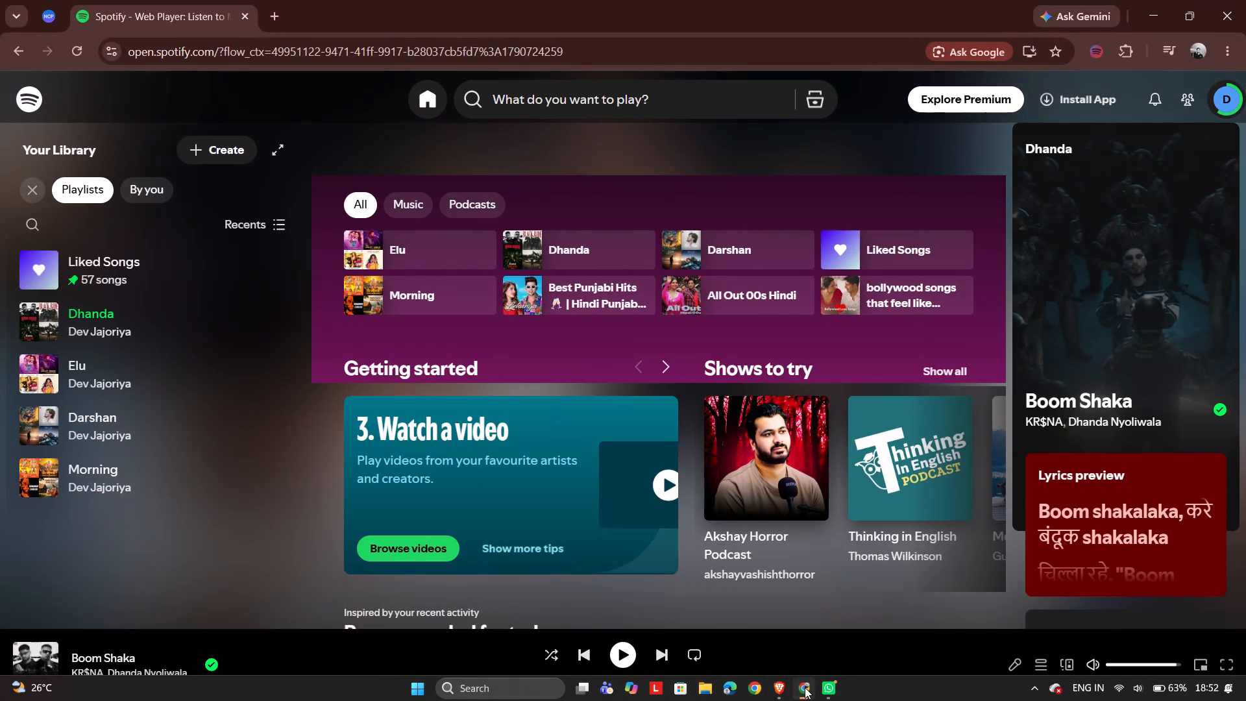
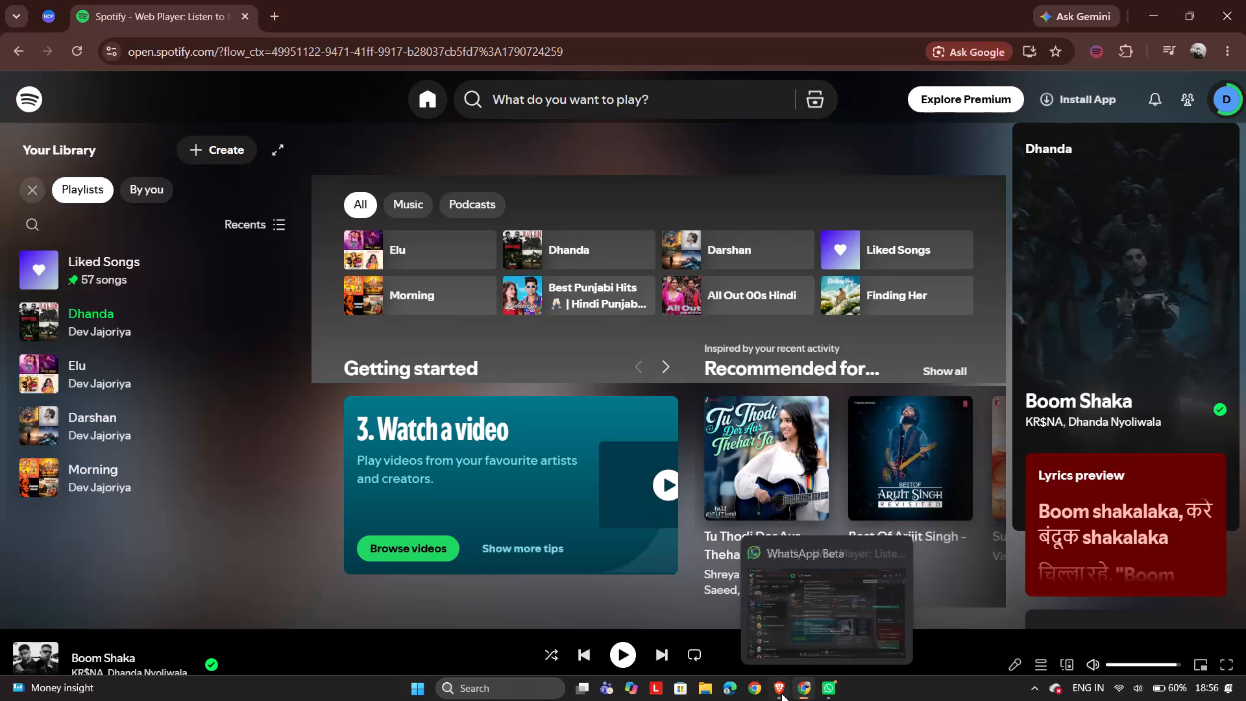
Return to the Jira backlog in Brave and enter "Kundli button in Astrologer chat" as the new bug's summary in the sprint.
{"action": "left_click", "coordinate": [777, 693]}
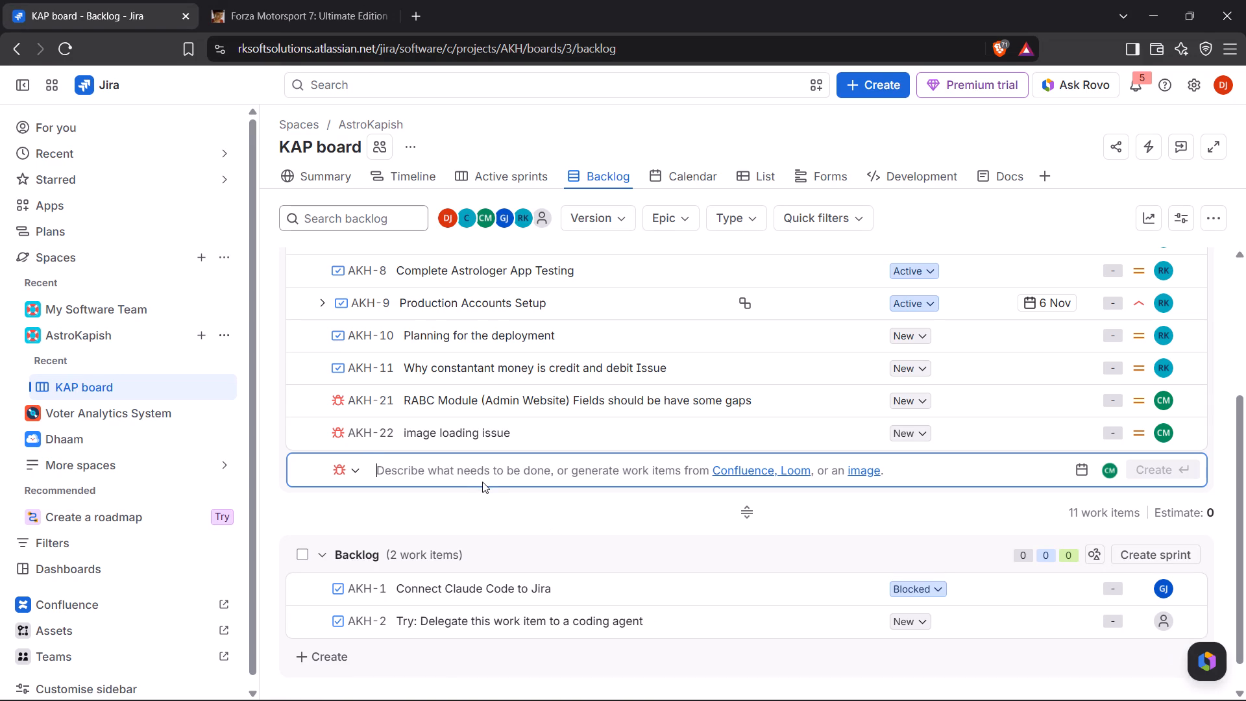
{"action": "key", "text": "ctrl+v"}
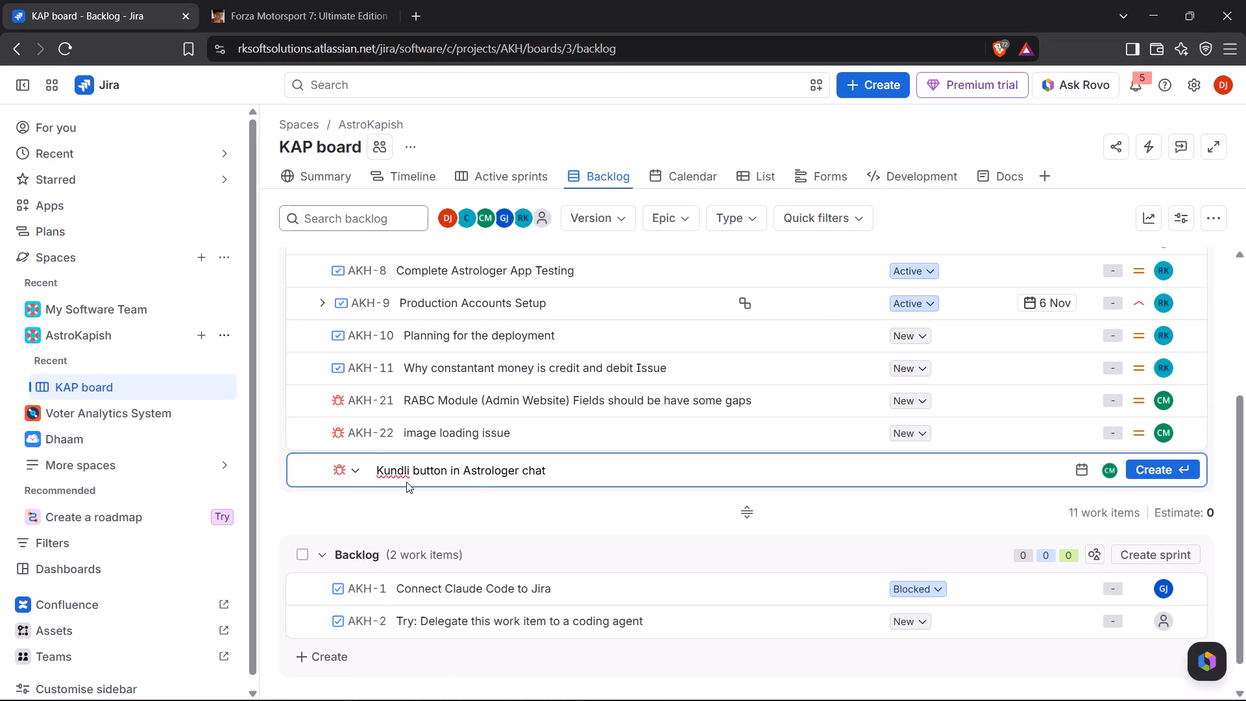
Set the draft "Kundli button in Astrologer chat" bug to Unassigned and create it in the sprint.
{"action": "left_click", "coordinate": [1117, 471]}
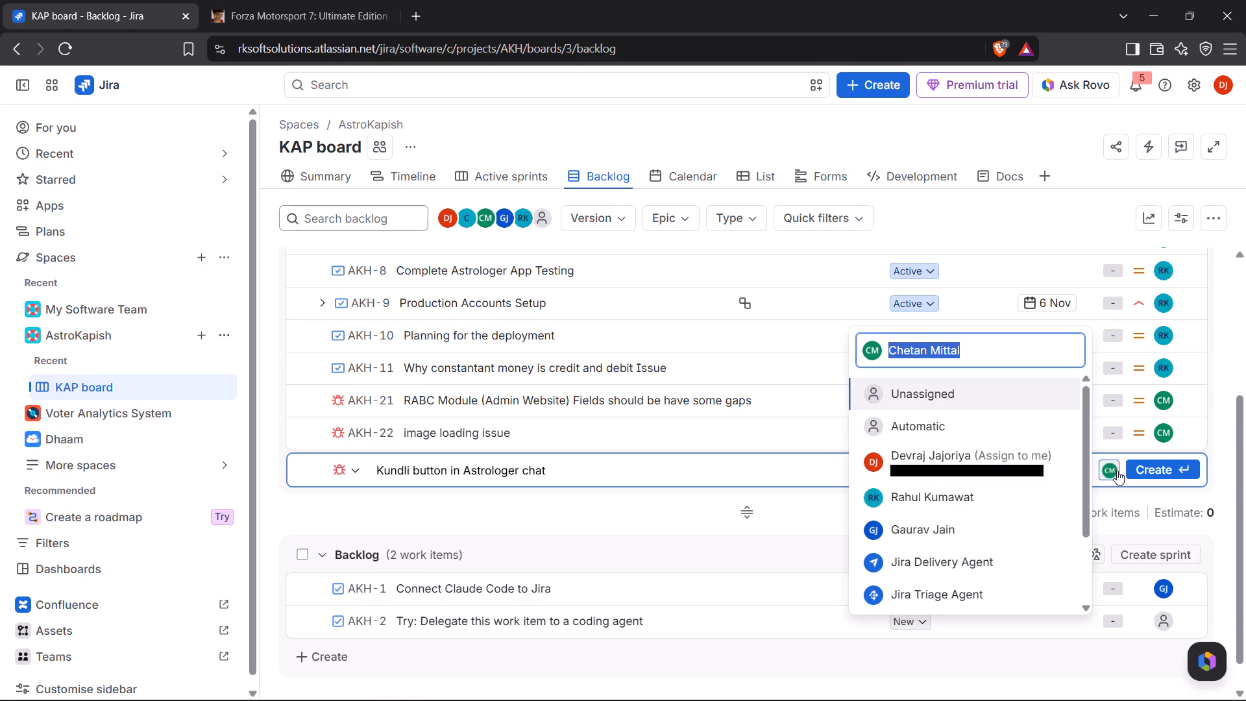
{"action": "left_click", "coordinate": [971, 395]}
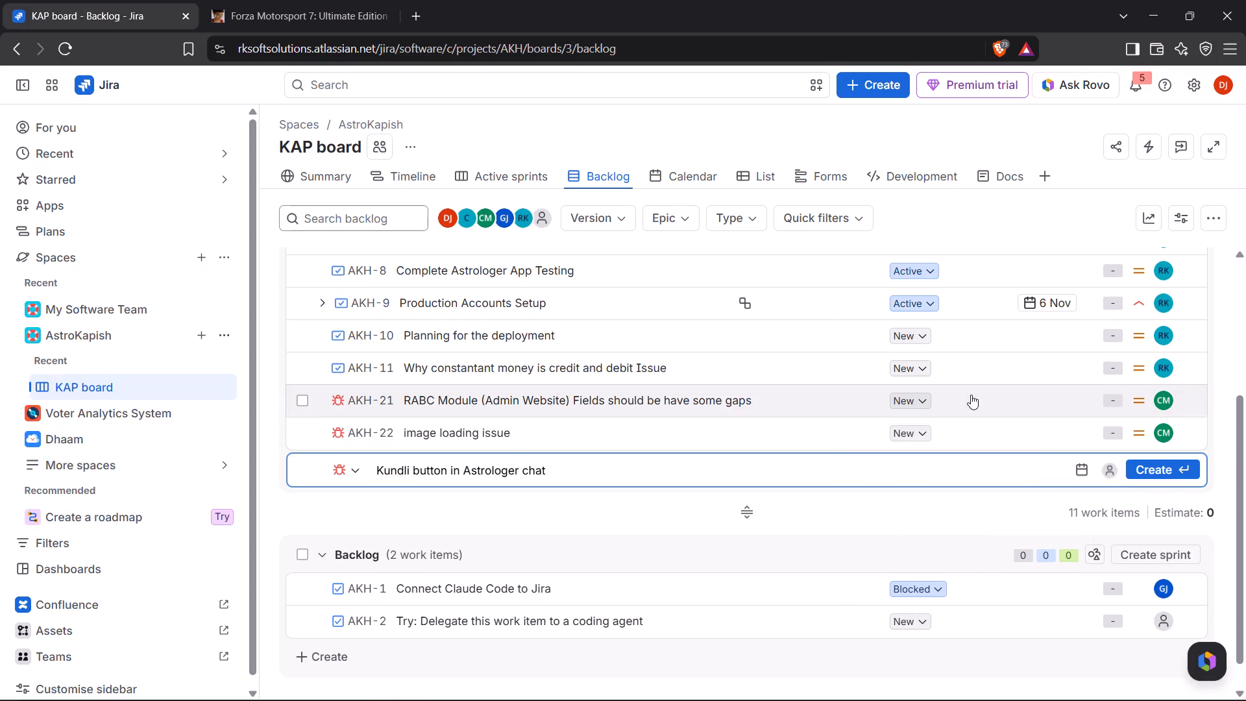
{"action": "left_click", "coordinate": [1167, 470]}
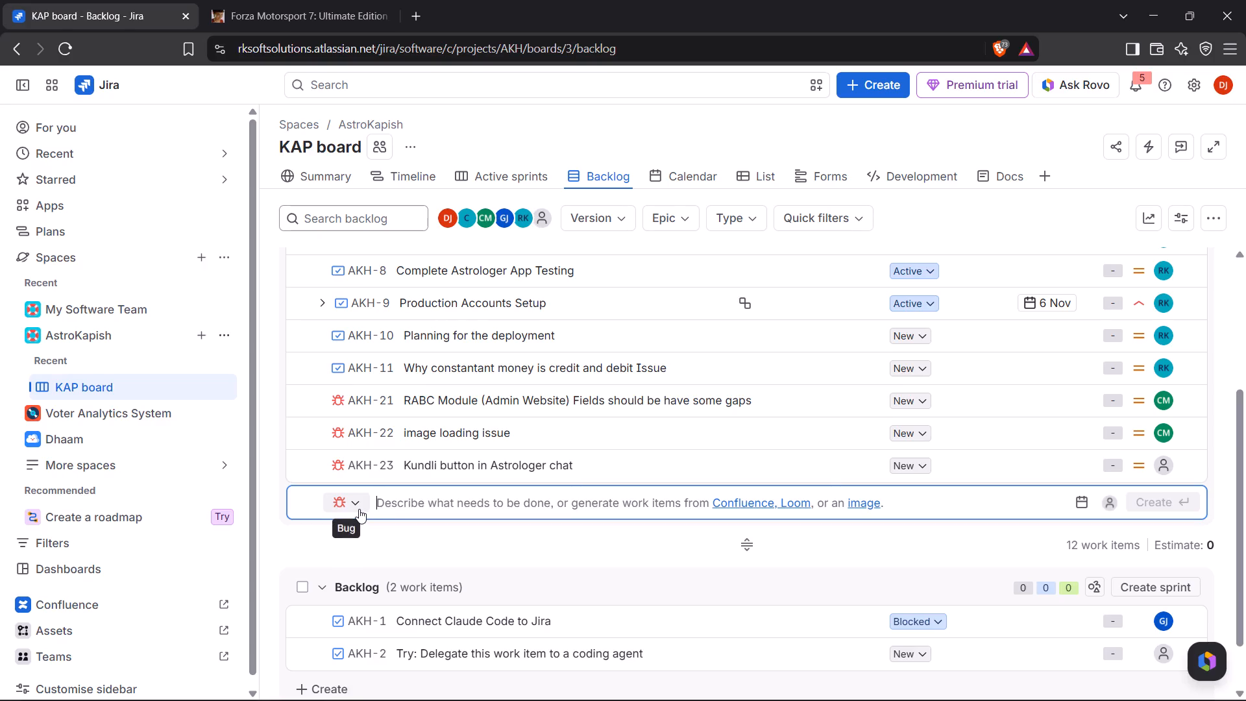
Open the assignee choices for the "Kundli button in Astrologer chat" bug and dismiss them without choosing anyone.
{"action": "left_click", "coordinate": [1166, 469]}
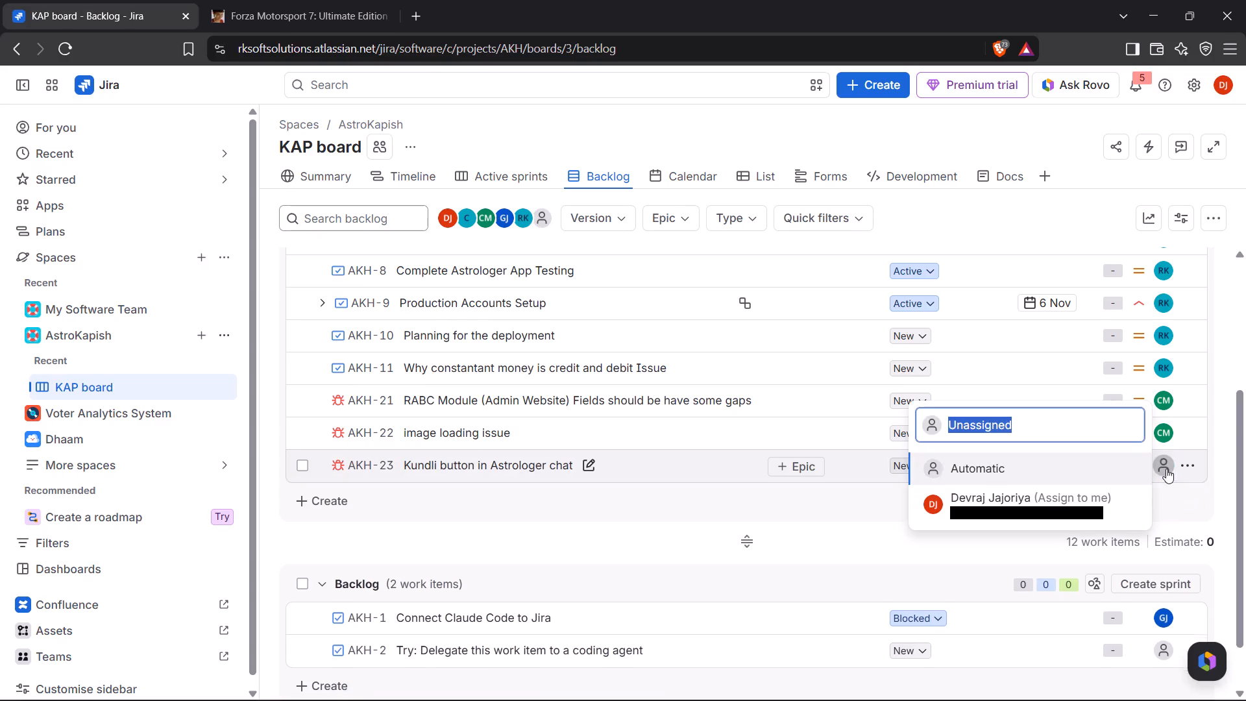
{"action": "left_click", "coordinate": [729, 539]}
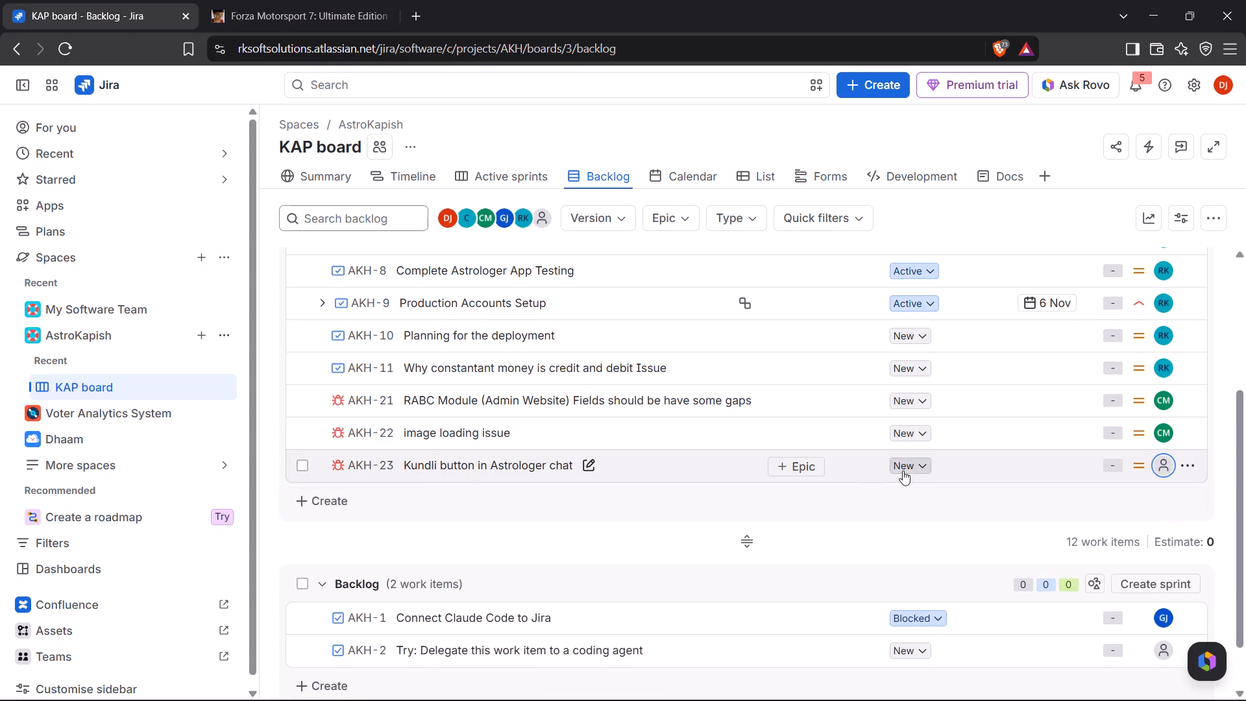
Start another new bug entry at the end of the sprint's work items.
{"action": "left_click", "coordinate": [341, 495]}
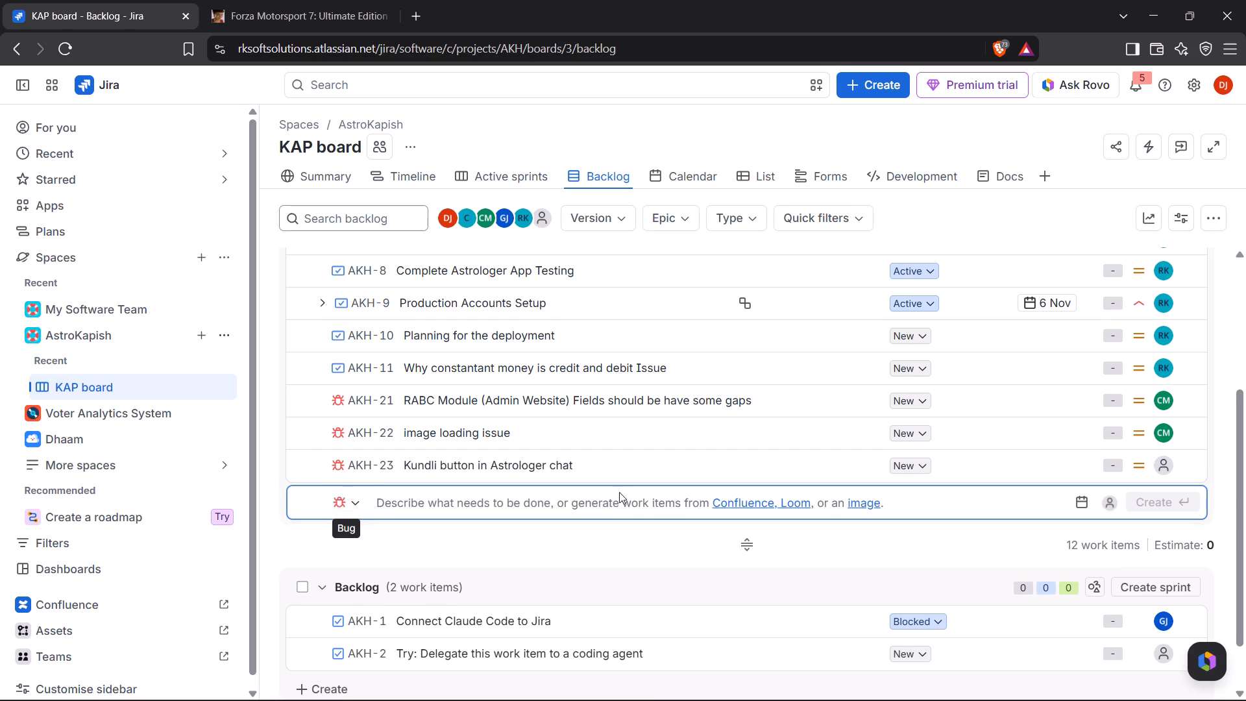
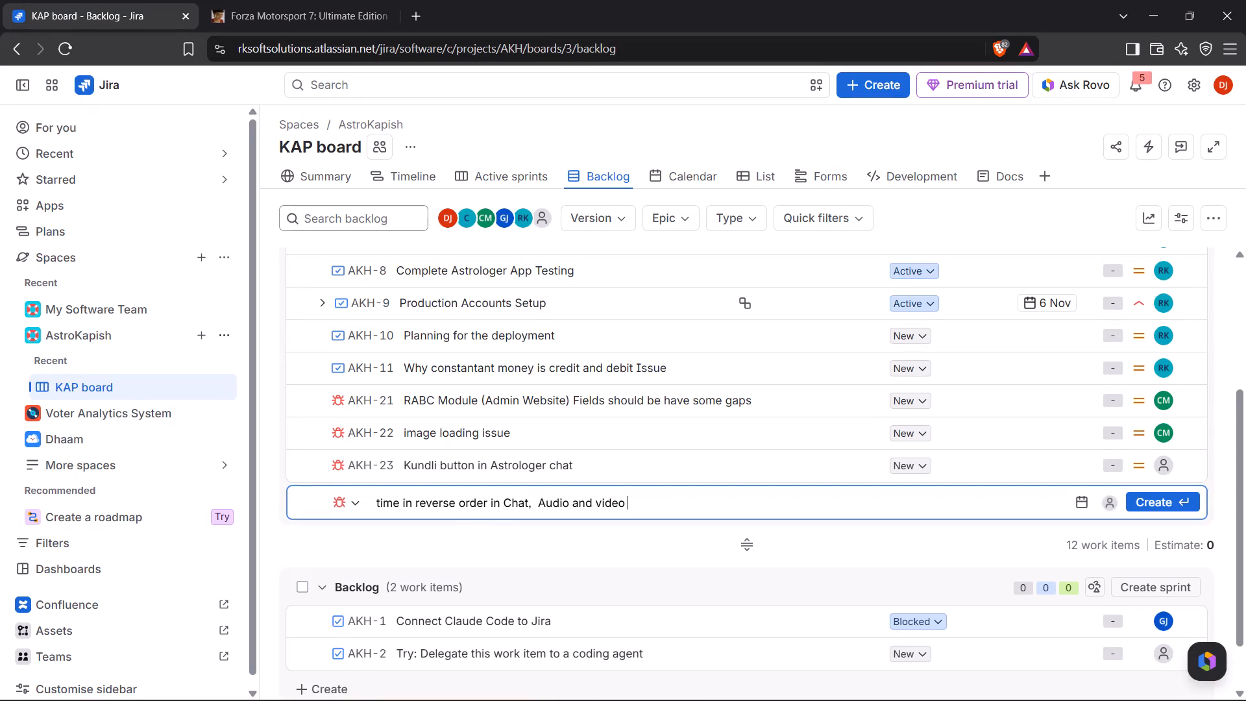
Create the drafted bug "time in reverse order in Chat, Audio and video" in the sprint without an assignee.
{"action": "left_click", "coordinate": [1173, 501]}
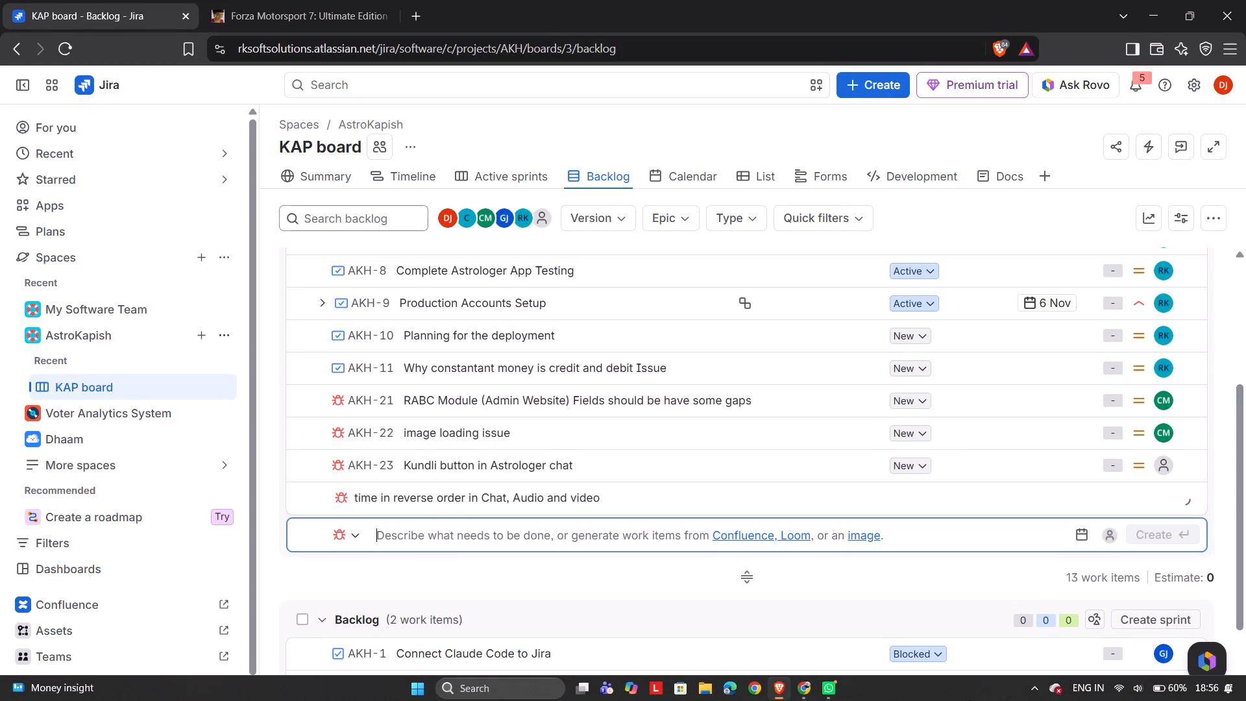
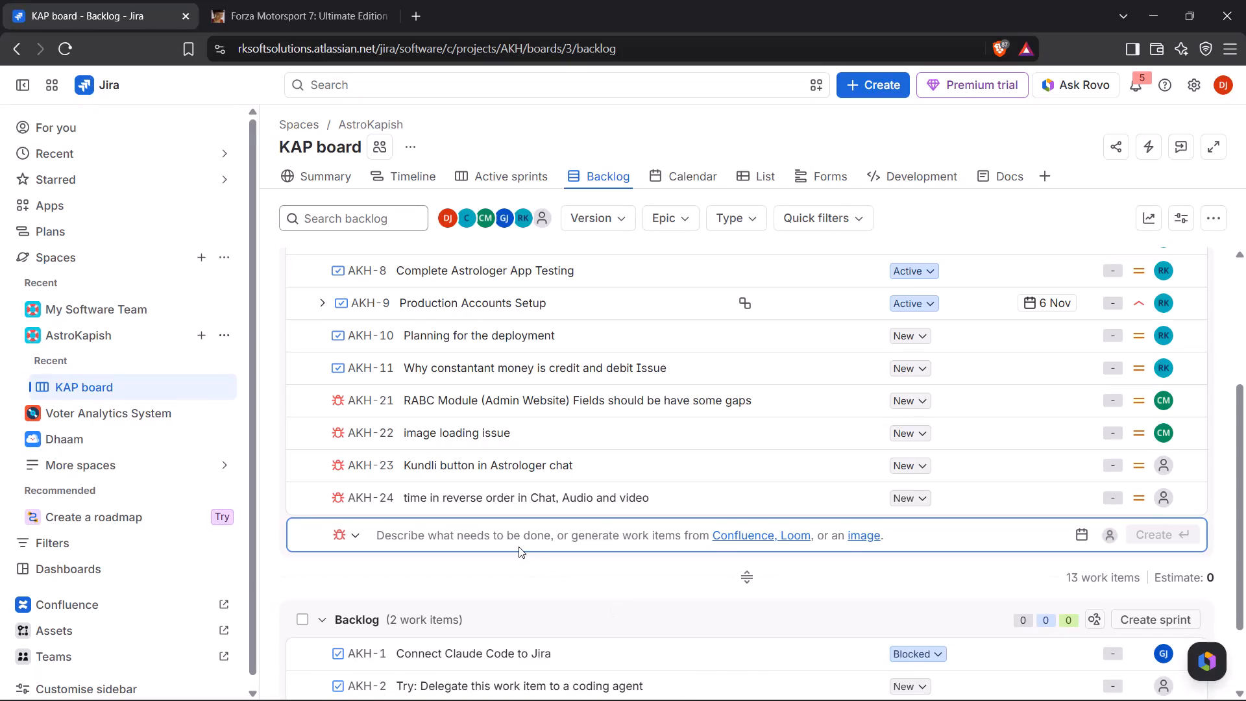
Create a bug in the sprint with the summary "order flows ( wallet balance then chat not working properly)".
{"action": "key", "text": "ctrl+v"}
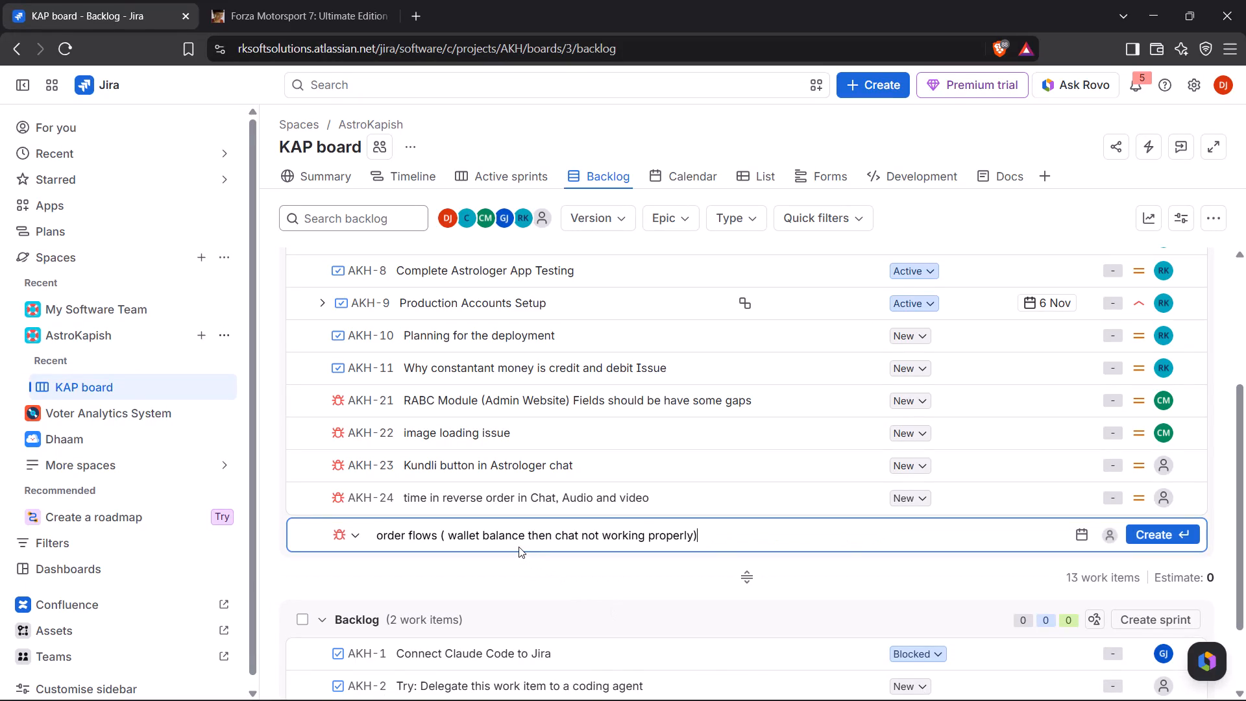
{"action": "key", "text": "Return"}
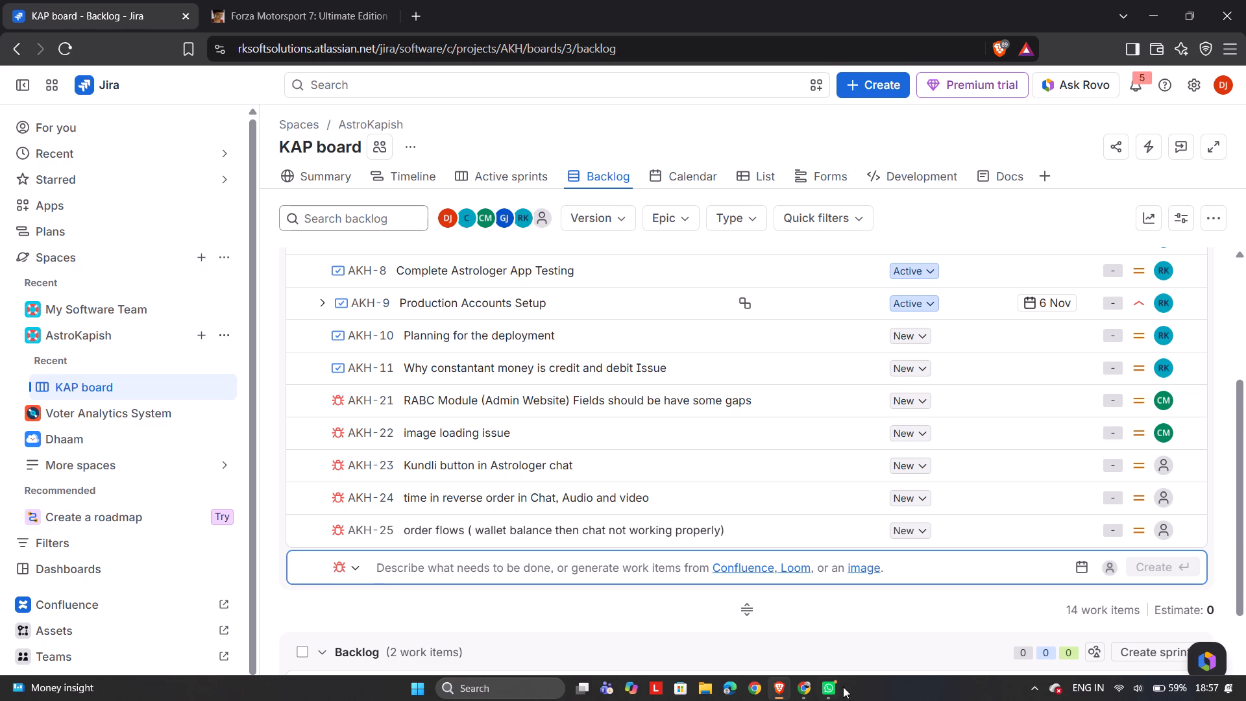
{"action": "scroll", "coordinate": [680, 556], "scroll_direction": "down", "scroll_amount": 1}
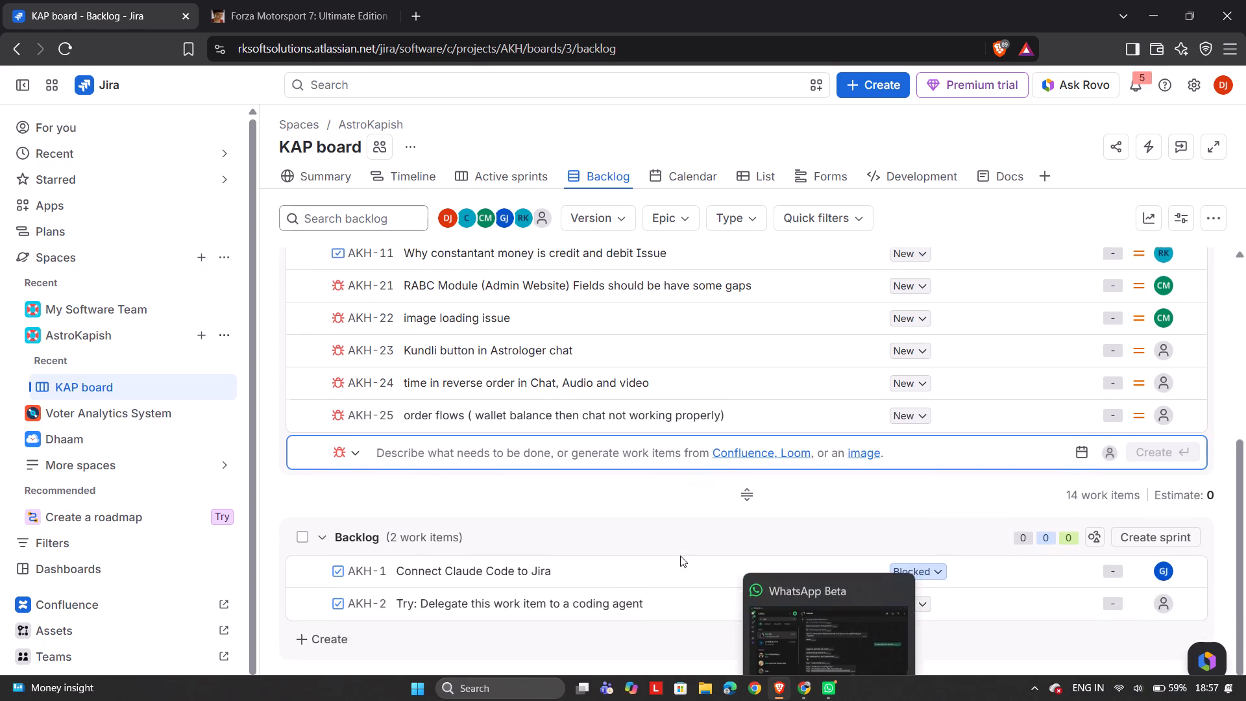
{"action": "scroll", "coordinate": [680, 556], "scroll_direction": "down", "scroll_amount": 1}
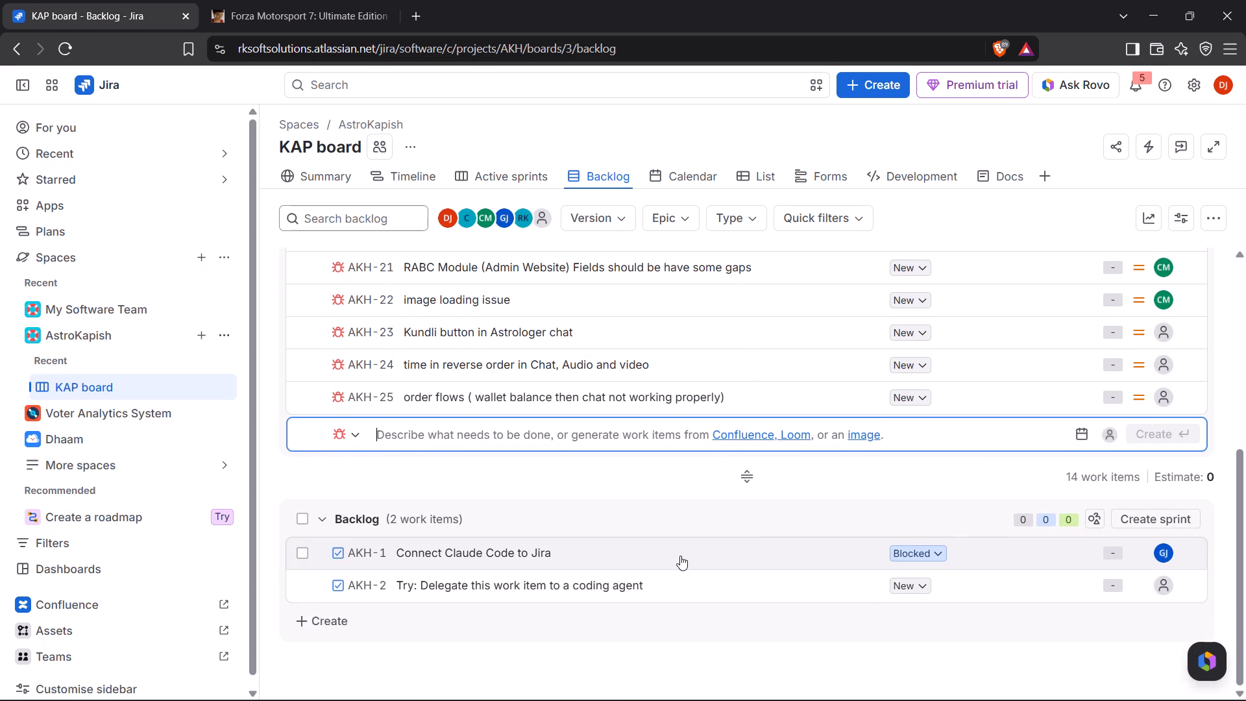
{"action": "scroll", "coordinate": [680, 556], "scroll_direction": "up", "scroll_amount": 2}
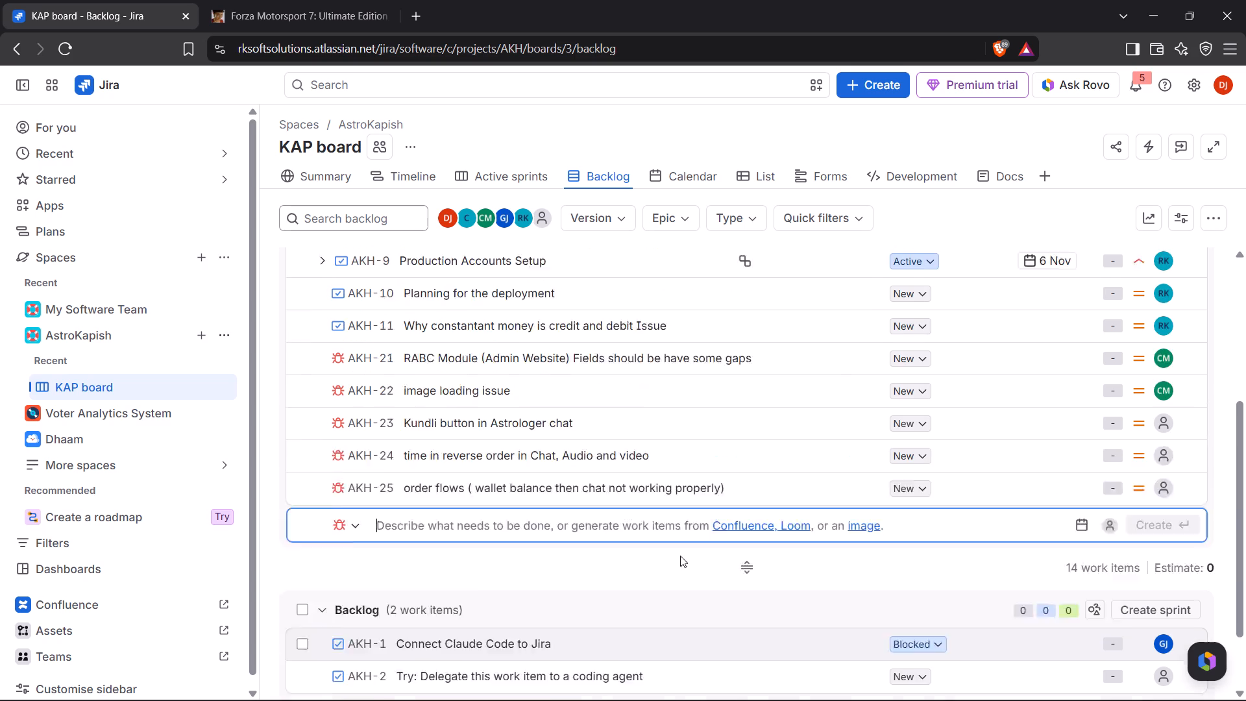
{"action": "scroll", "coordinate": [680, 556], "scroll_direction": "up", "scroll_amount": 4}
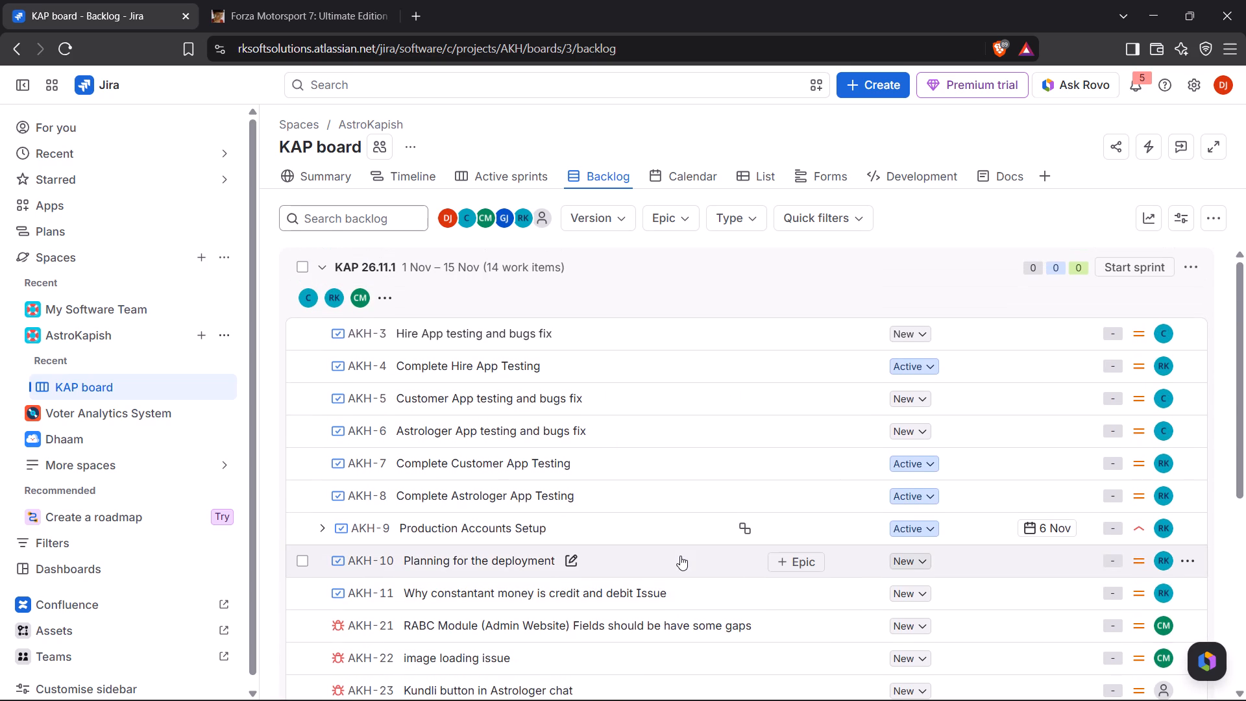
Review the work items listed in the KAP 26.11.1 sprint, including the newly logged bugs, and those in the Backlog section.
{"action": "scroll", "coordinate": [680, 556], "scroll_direction": "up", "scroll_amount": 1}
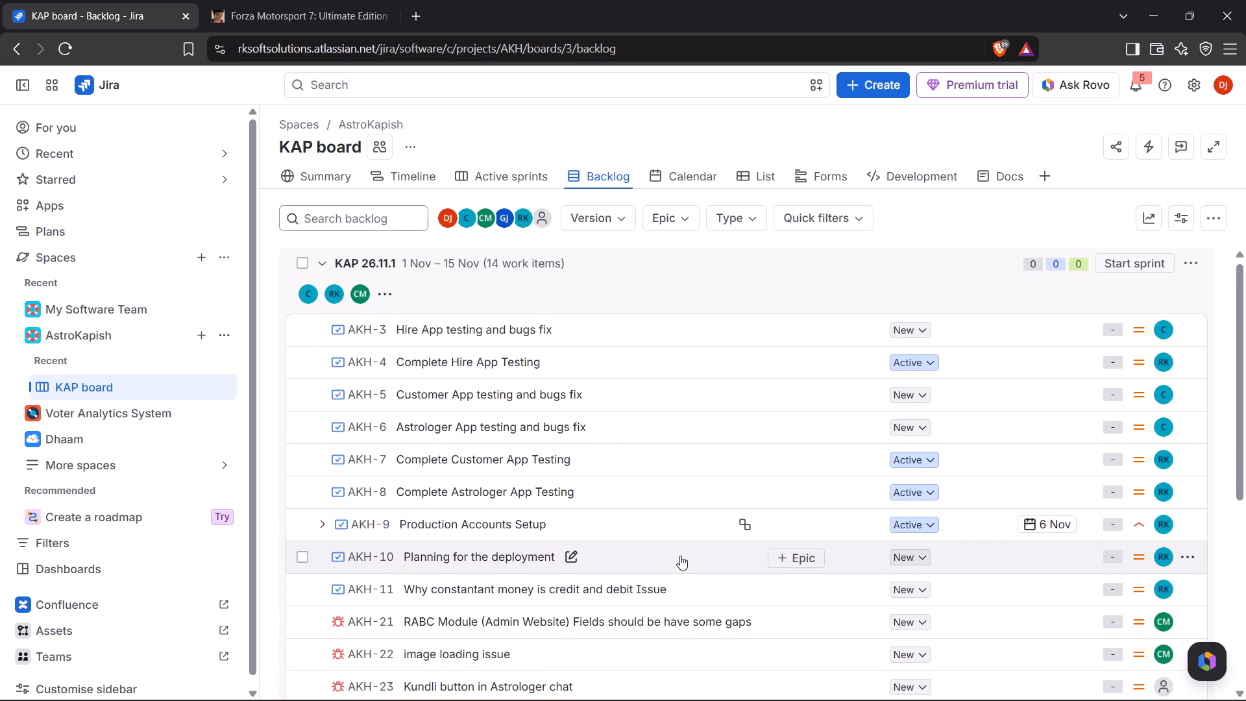
{"action": "scroll", "coordinate": [680, 556], "scroll_direction": "up", "scroll_amount": 1}
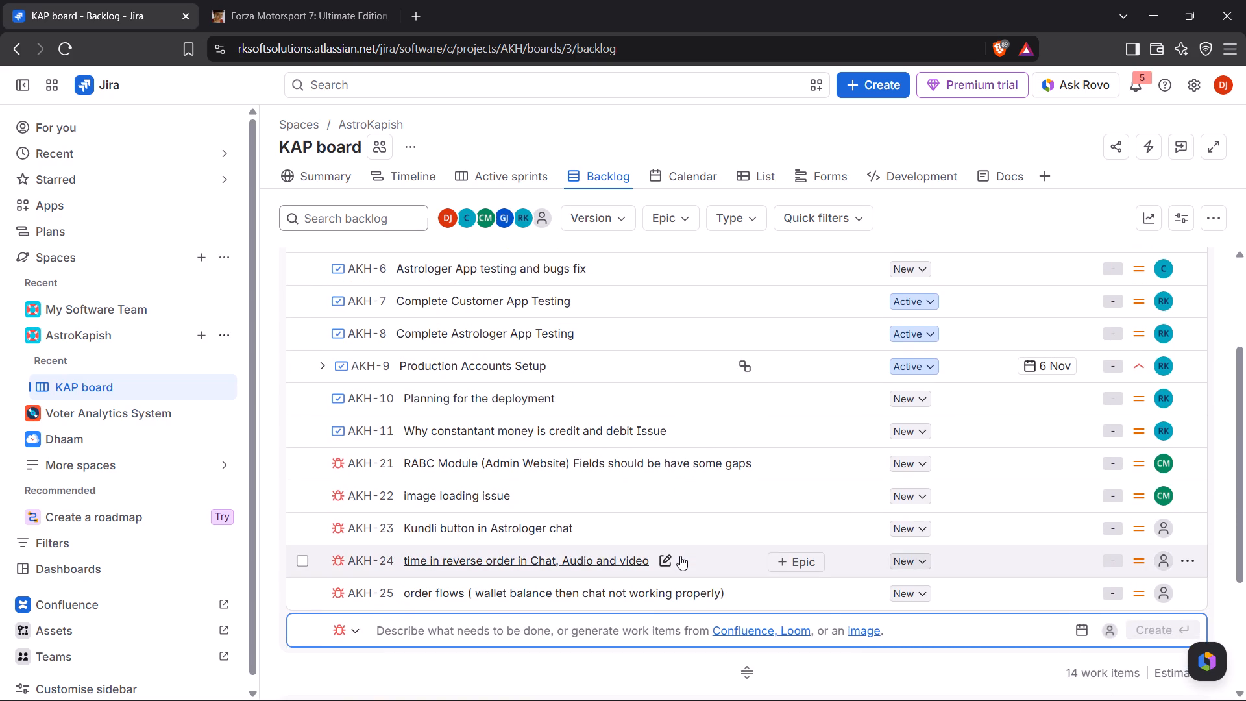
{"action": "scroll", "coordinate": [680, 556], "scroll_direction": "up", "scroll_amount": 1}
{"action": "scroll", "coordinate": [680, 556], "scroll_direction": "down", "scroll_amount": 2}
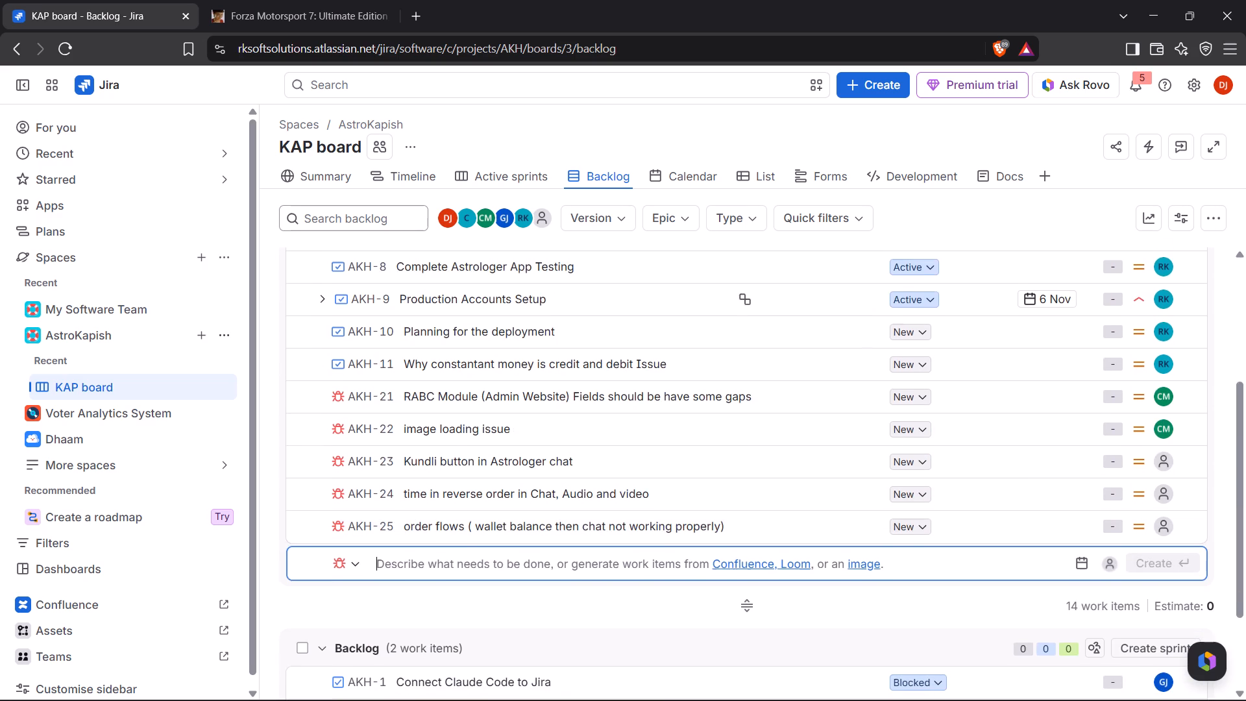
{"action": "scroll", "coordinate": [680, 556], "scroll_direction": "down", "scroll_amount": 2}
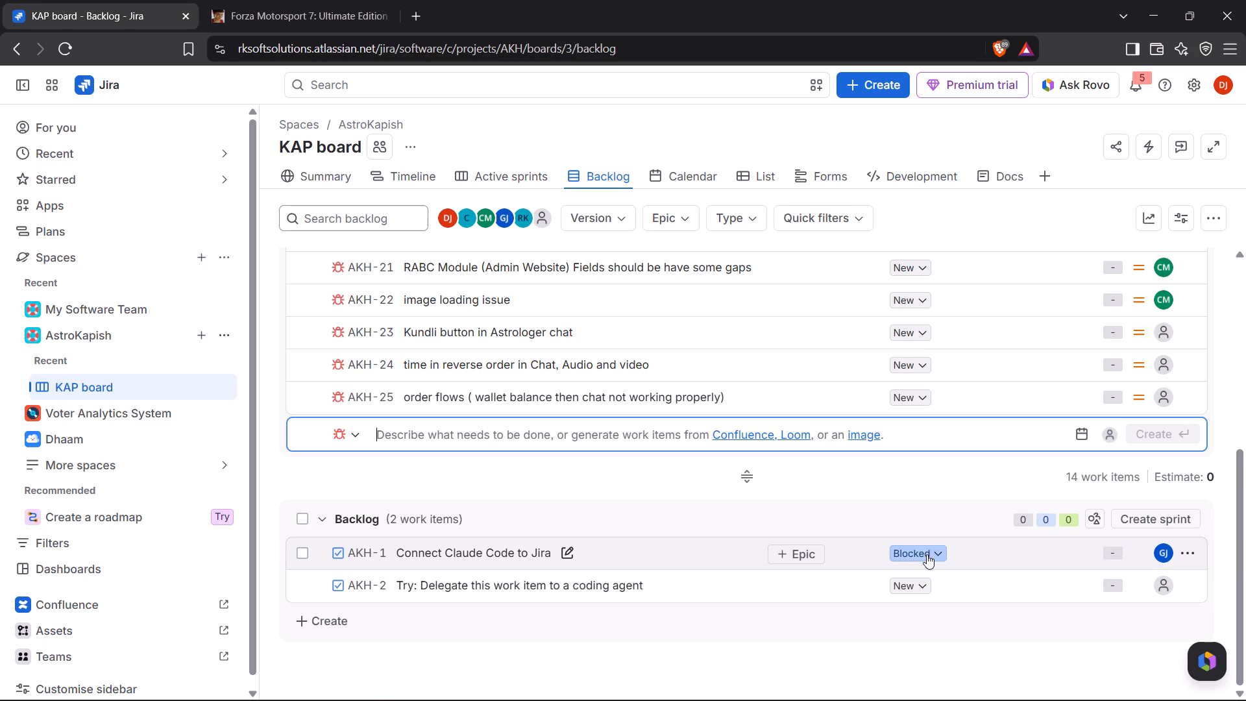
{"action": "scroll", "coordinate": [564, 627], "scroll_direction": "down", "scroll_amount": 1}
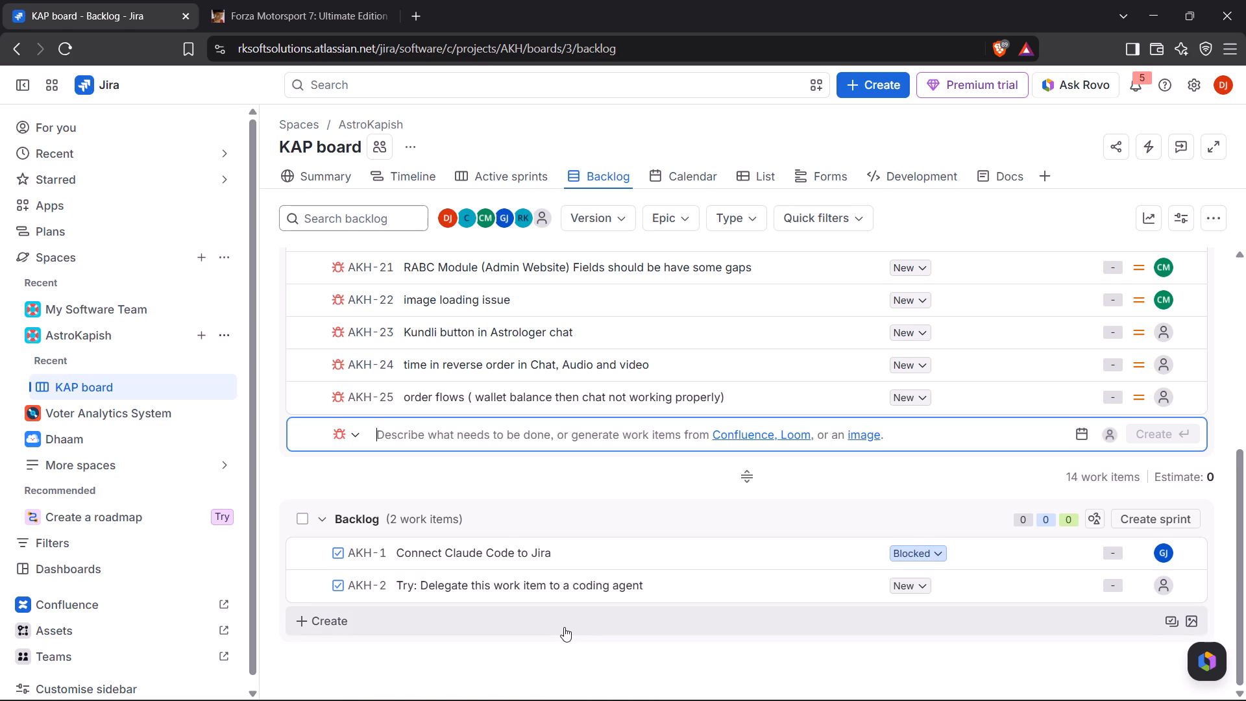
{"action": "scroll", "coordinate": [564, 627], "scroll_direction": "up", "scroll_amount": 6}
{"action": "scroll", "coordinate": [564, 627], "scroll_direction": "down", "scroll_amount": 4}
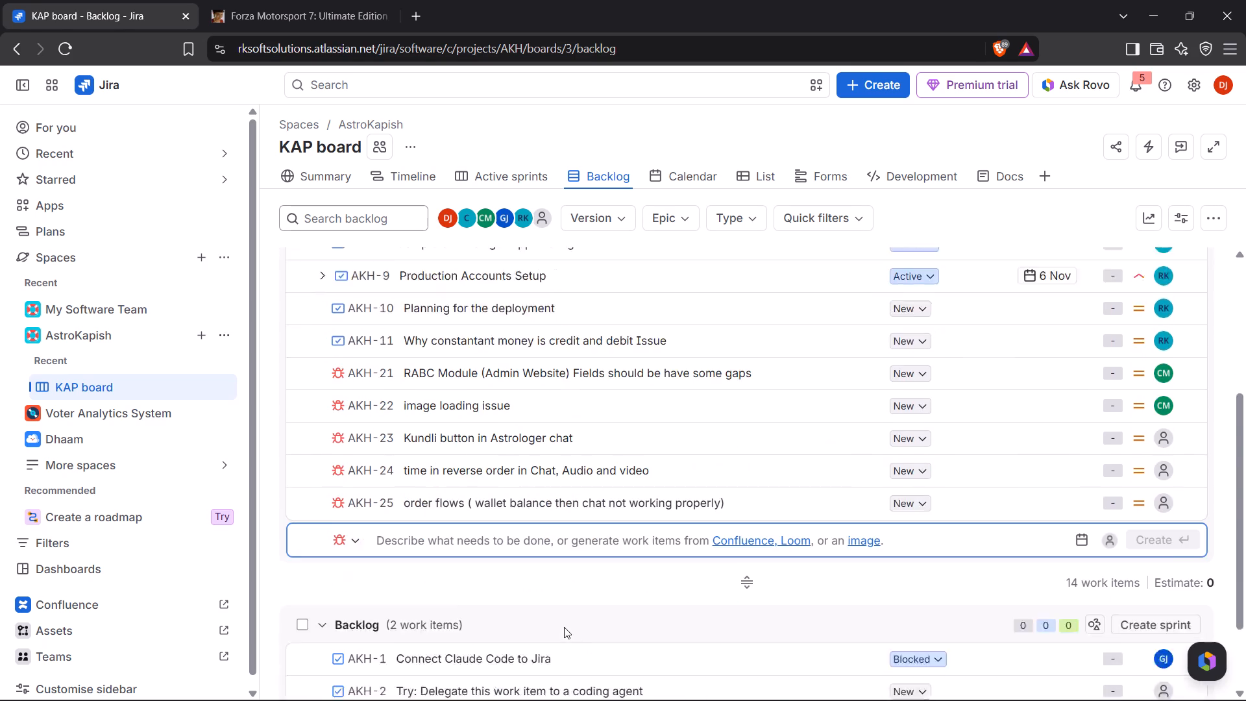
{"action": "scroll", "coordinate": [564, 627], "scroll_direction": "down", "scroll_amount": 2}
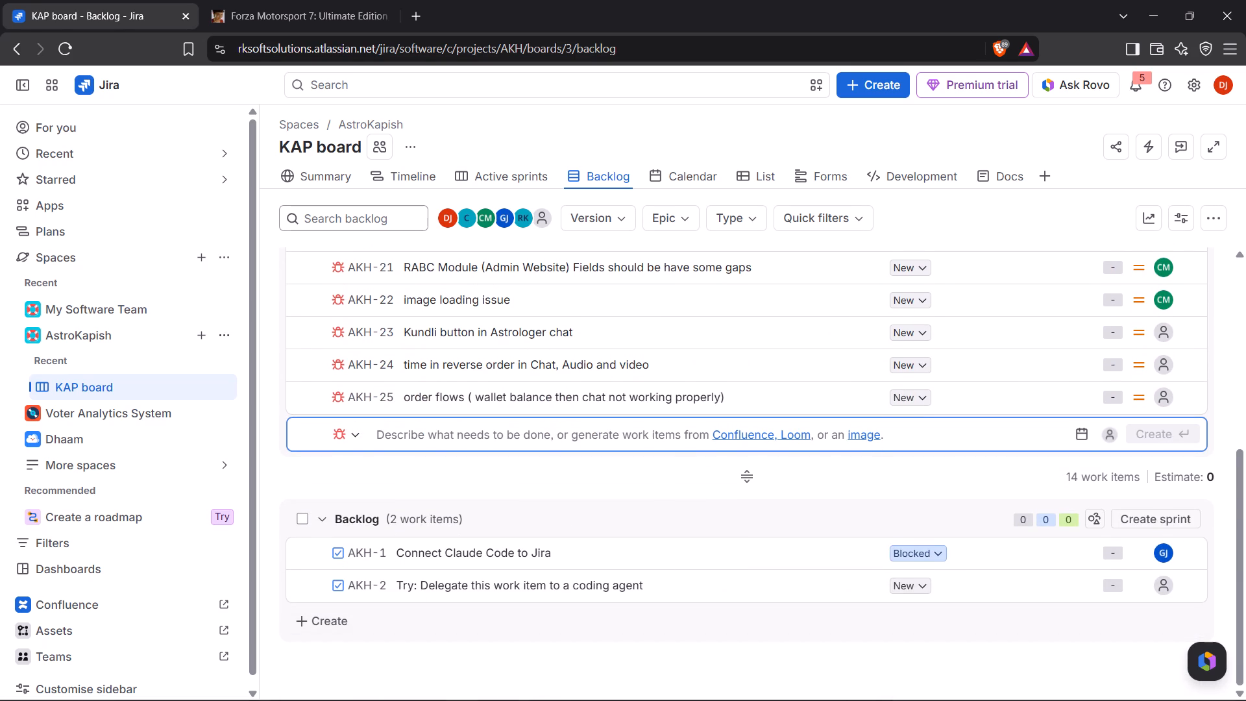
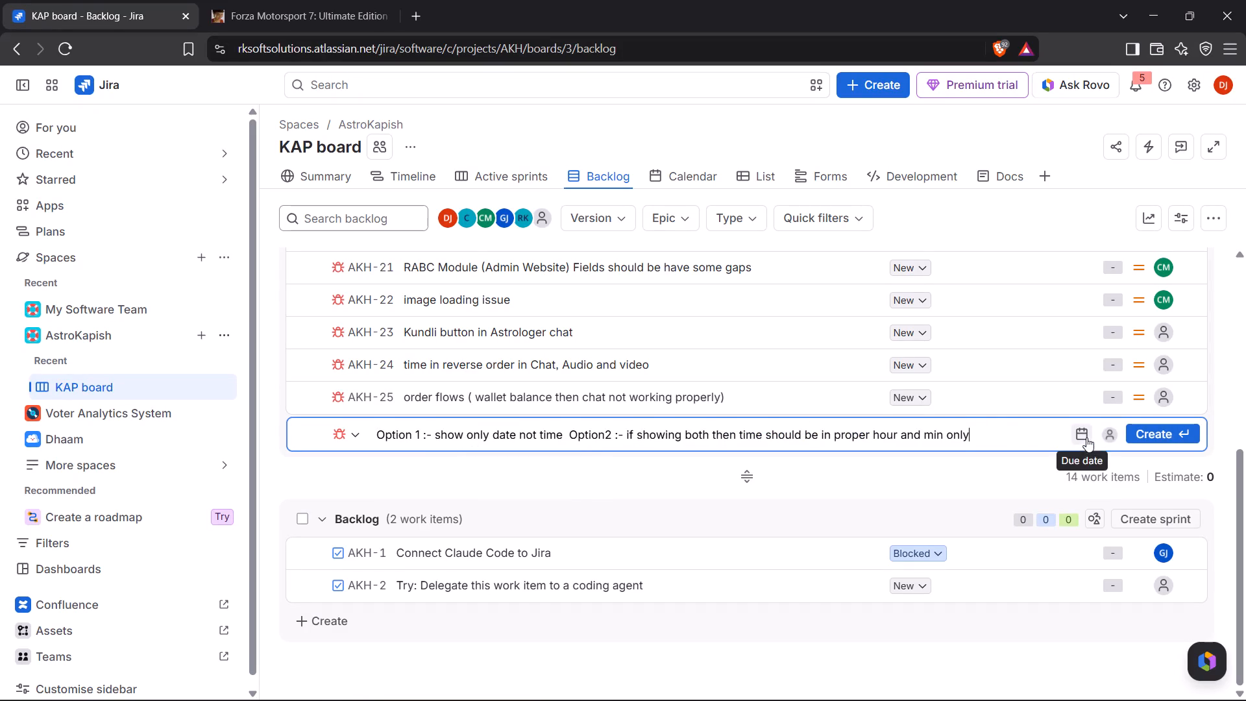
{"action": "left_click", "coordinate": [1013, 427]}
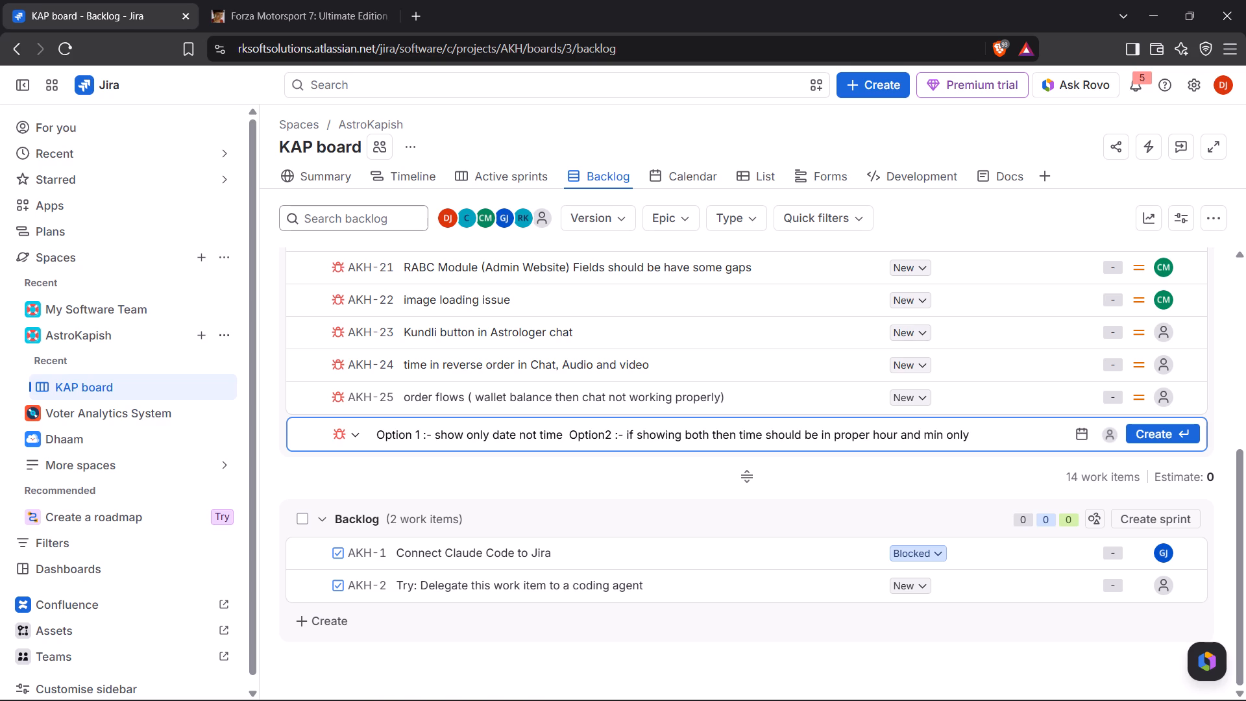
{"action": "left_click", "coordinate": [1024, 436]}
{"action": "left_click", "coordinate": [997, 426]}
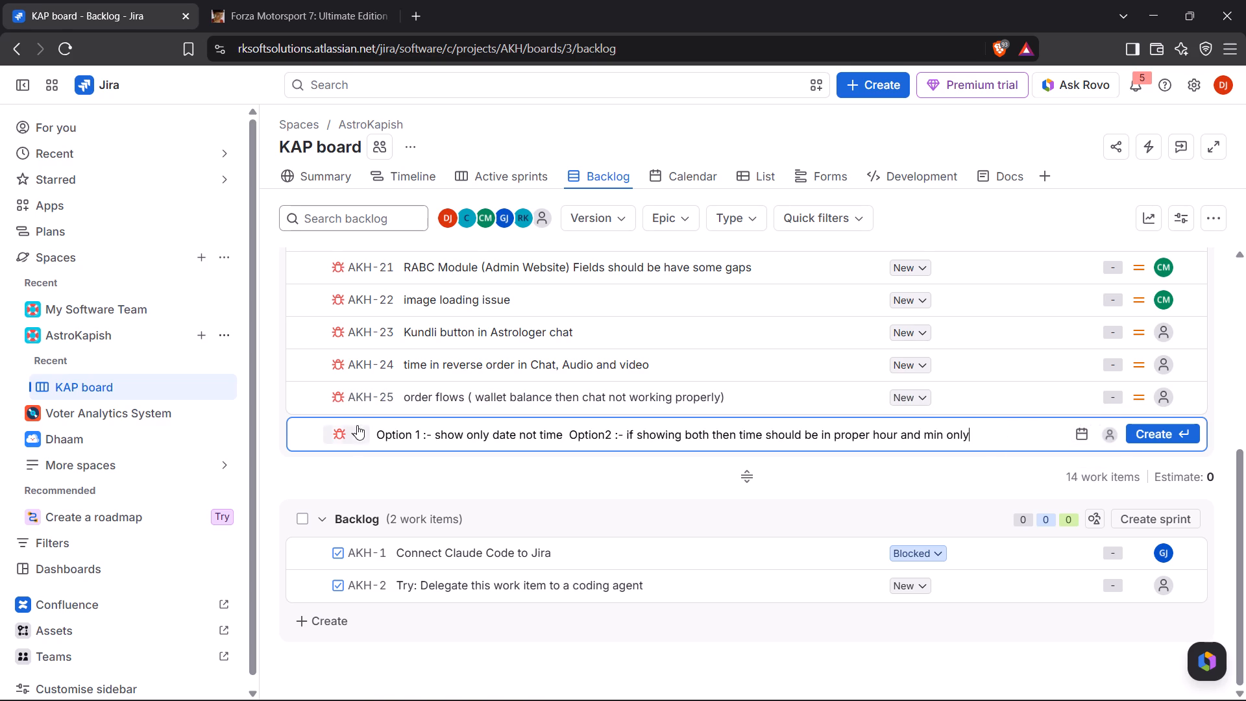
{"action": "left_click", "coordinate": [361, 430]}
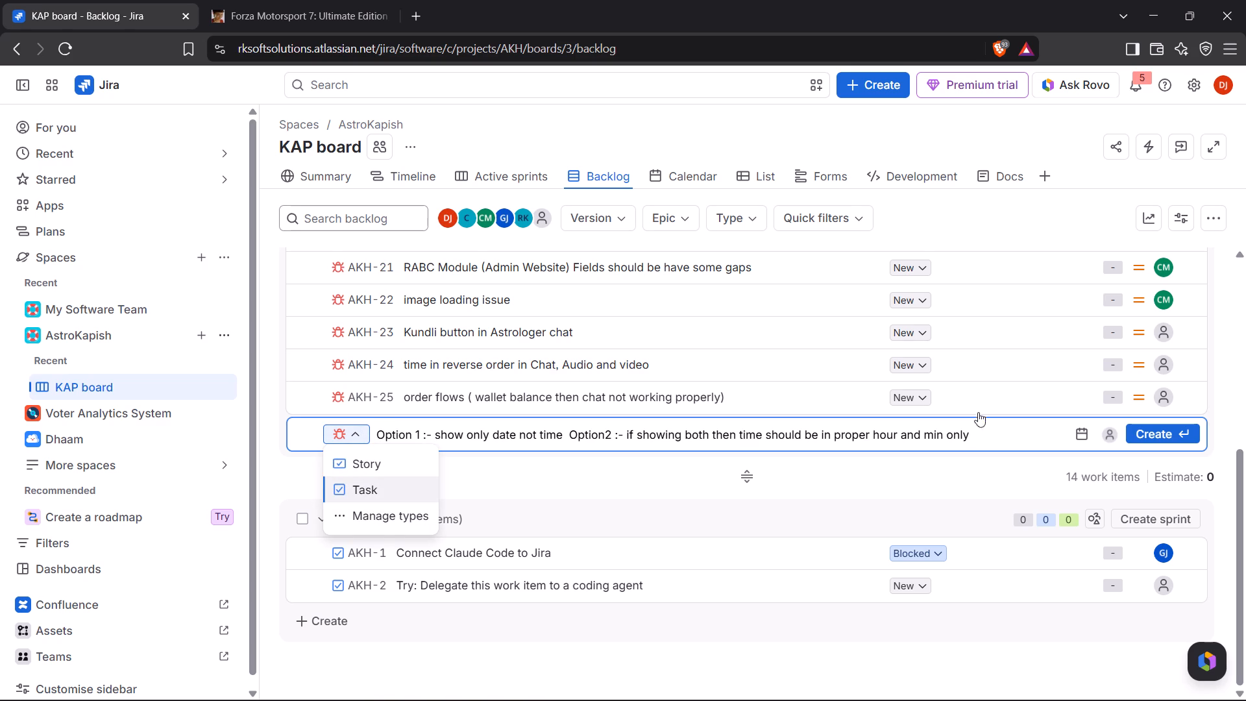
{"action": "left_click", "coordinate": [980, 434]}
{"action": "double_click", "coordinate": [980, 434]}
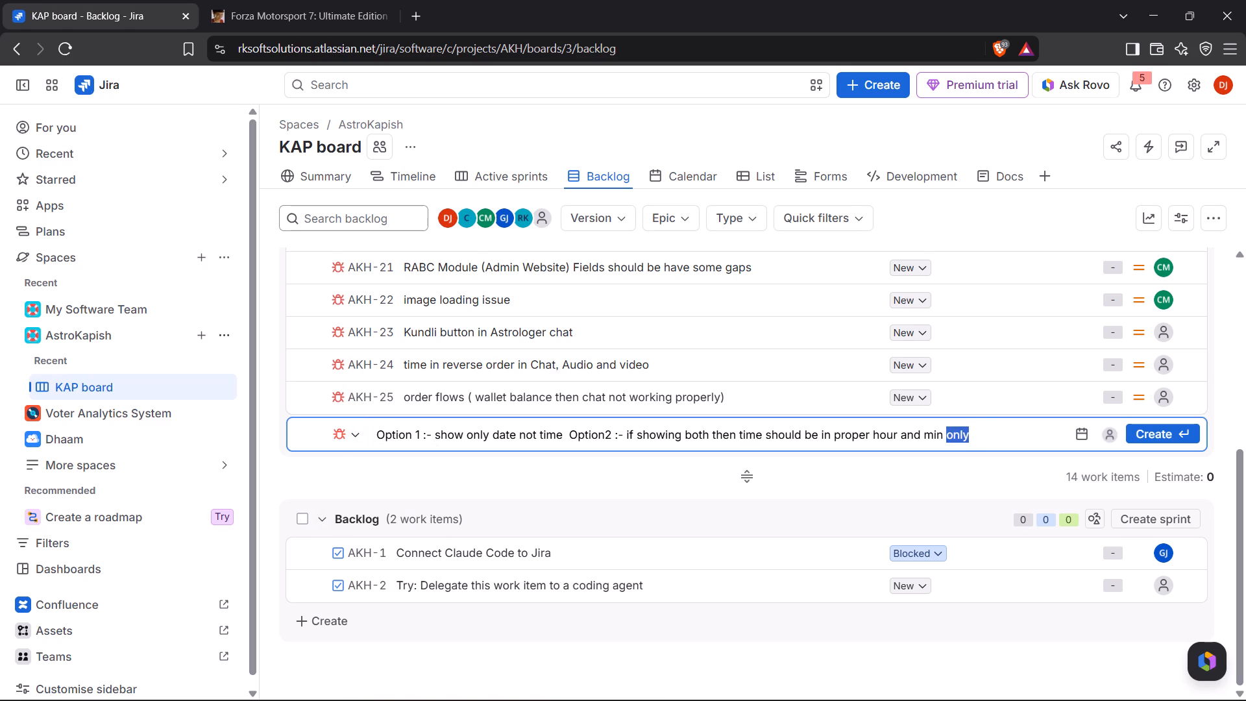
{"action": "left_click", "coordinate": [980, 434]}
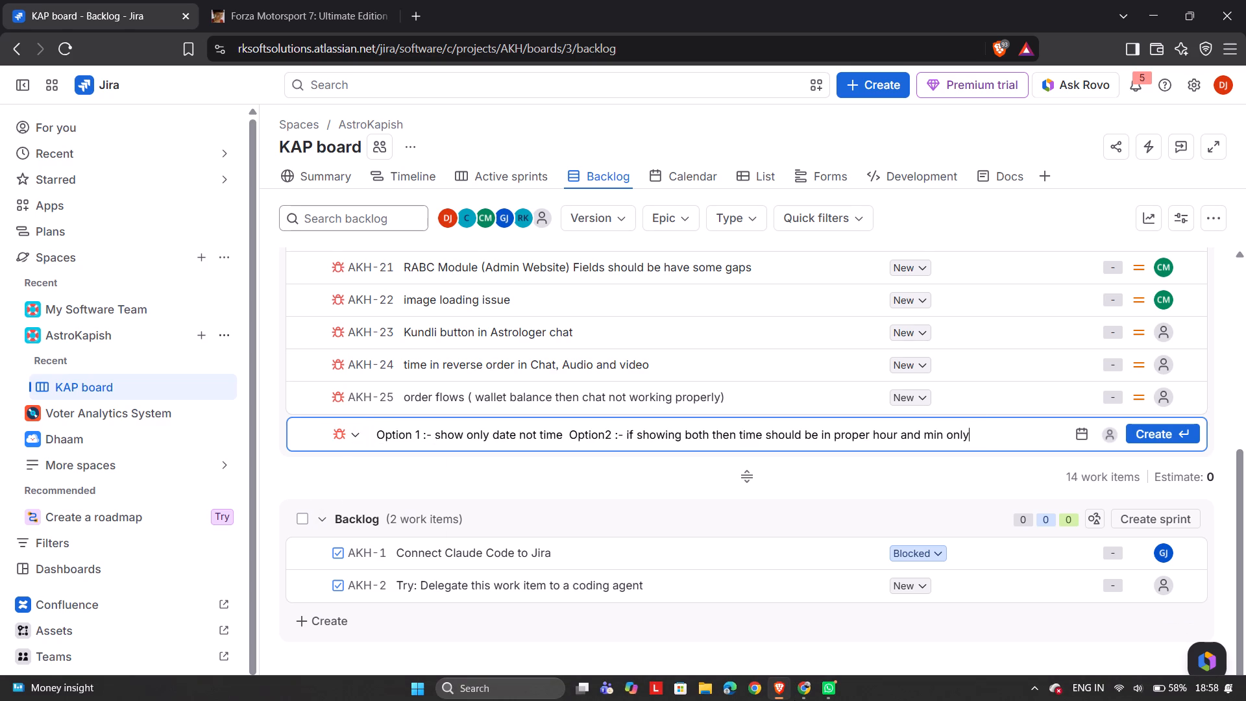
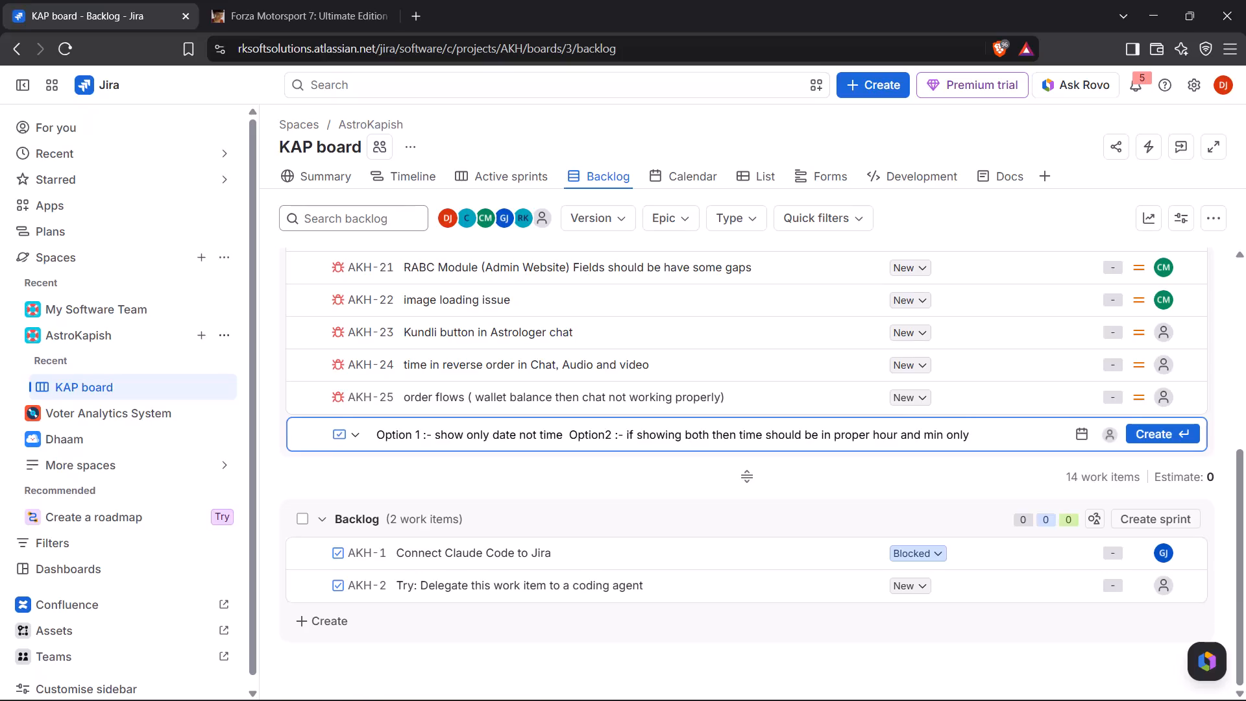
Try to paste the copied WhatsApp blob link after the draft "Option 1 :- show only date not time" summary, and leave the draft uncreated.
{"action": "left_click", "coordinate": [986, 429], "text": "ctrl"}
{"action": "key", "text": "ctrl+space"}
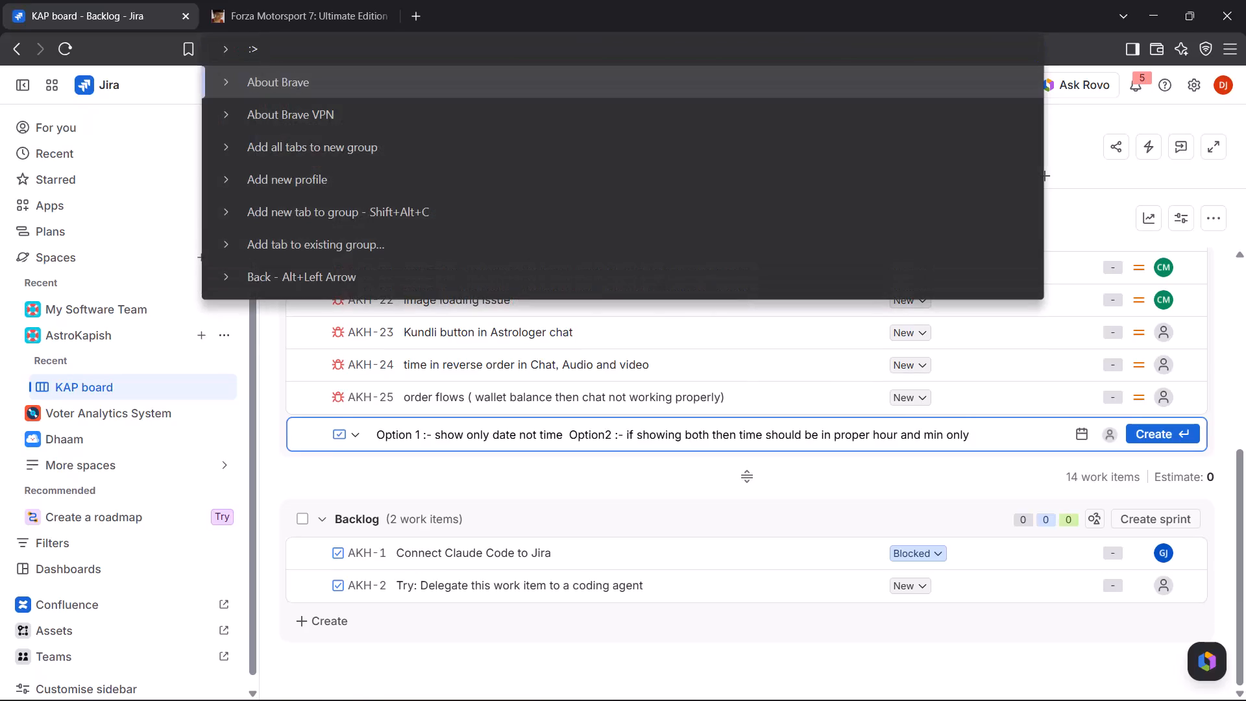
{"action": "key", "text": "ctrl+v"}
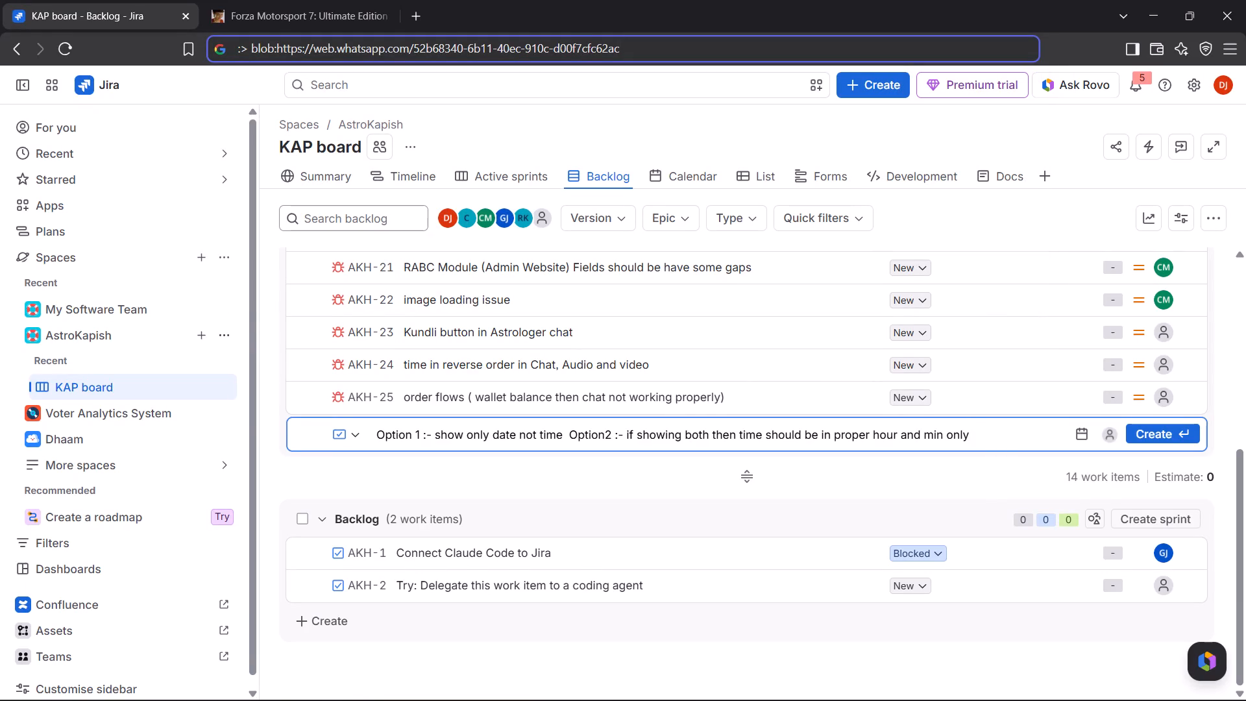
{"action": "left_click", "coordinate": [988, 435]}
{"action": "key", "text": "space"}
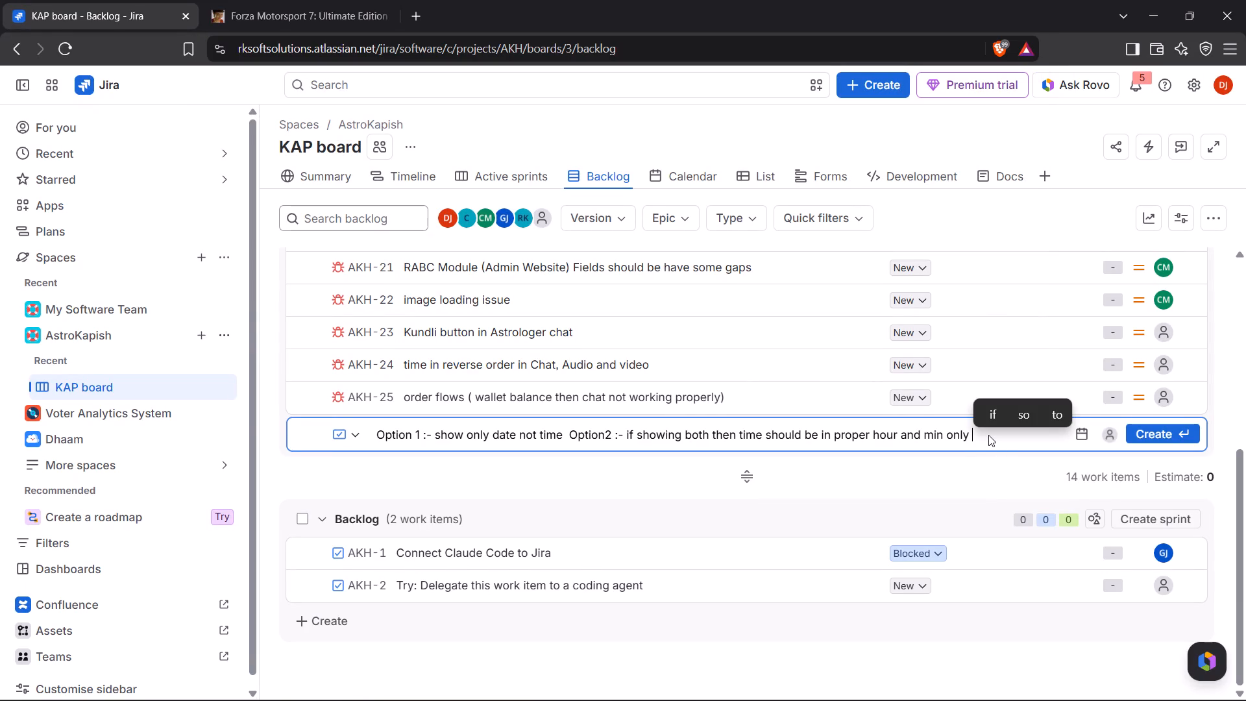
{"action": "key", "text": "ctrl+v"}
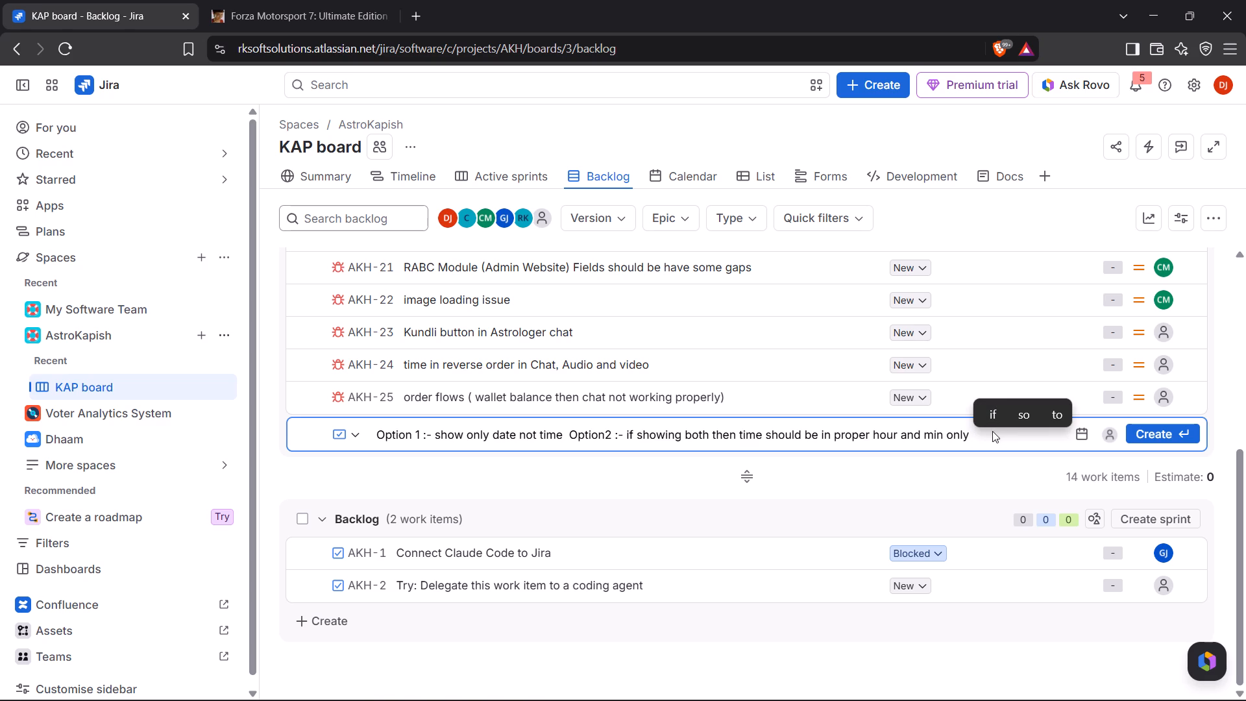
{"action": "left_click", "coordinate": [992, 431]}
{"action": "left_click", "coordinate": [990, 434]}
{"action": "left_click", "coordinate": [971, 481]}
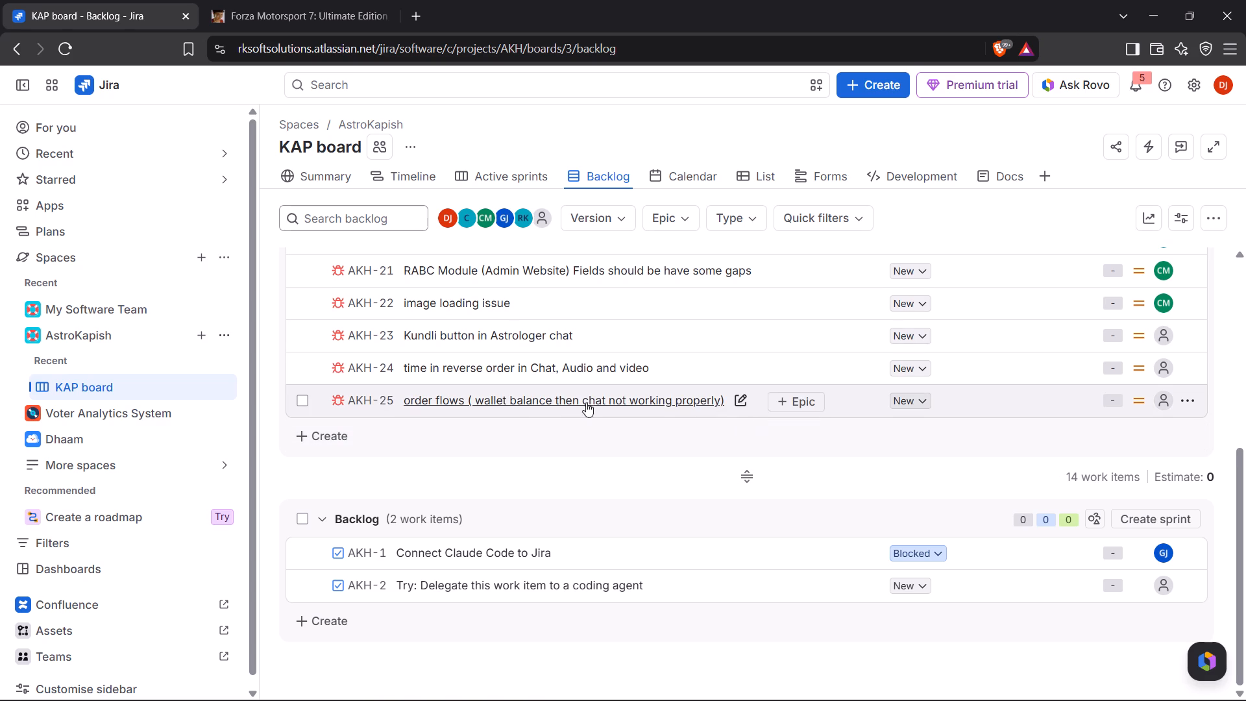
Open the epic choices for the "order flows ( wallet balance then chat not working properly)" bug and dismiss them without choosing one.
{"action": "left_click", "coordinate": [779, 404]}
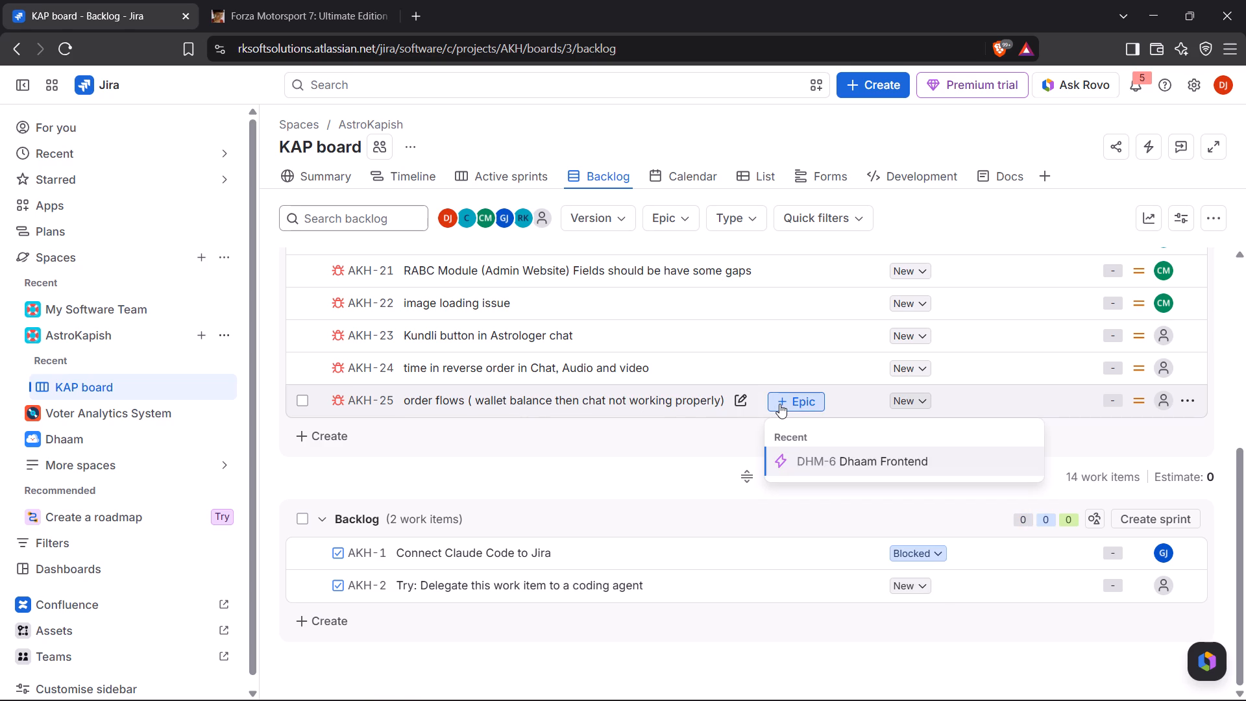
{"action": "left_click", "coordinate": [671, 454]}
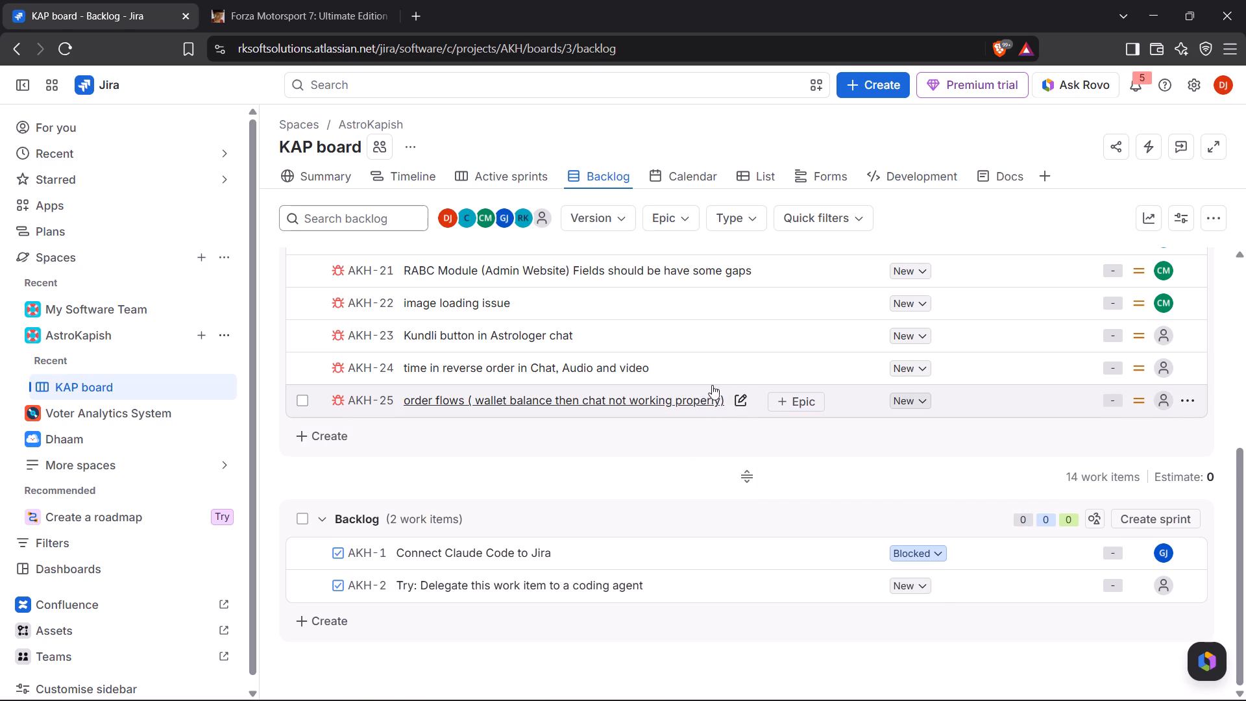
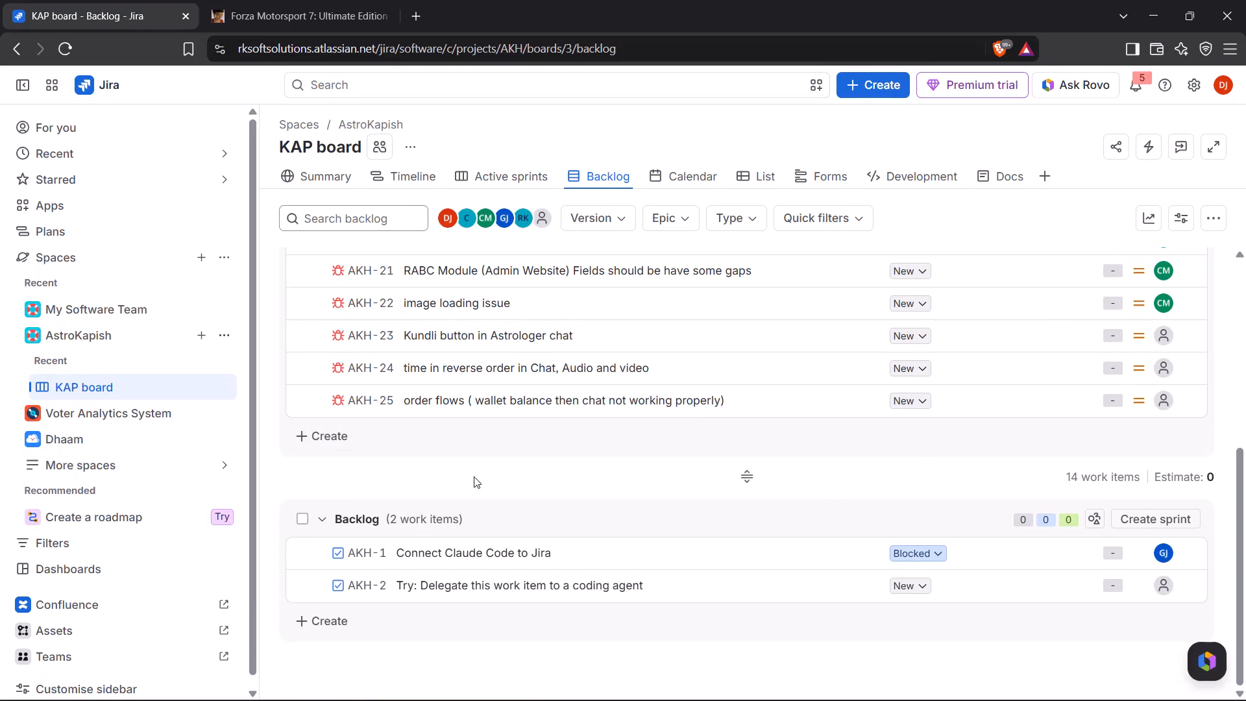
Create a sprint bug summarised "Option 1 :- show only date not time Option2 :- if showing both then time should be in proper hour and min only".
{"action": "left_click", "coordinate": [313, 432]}
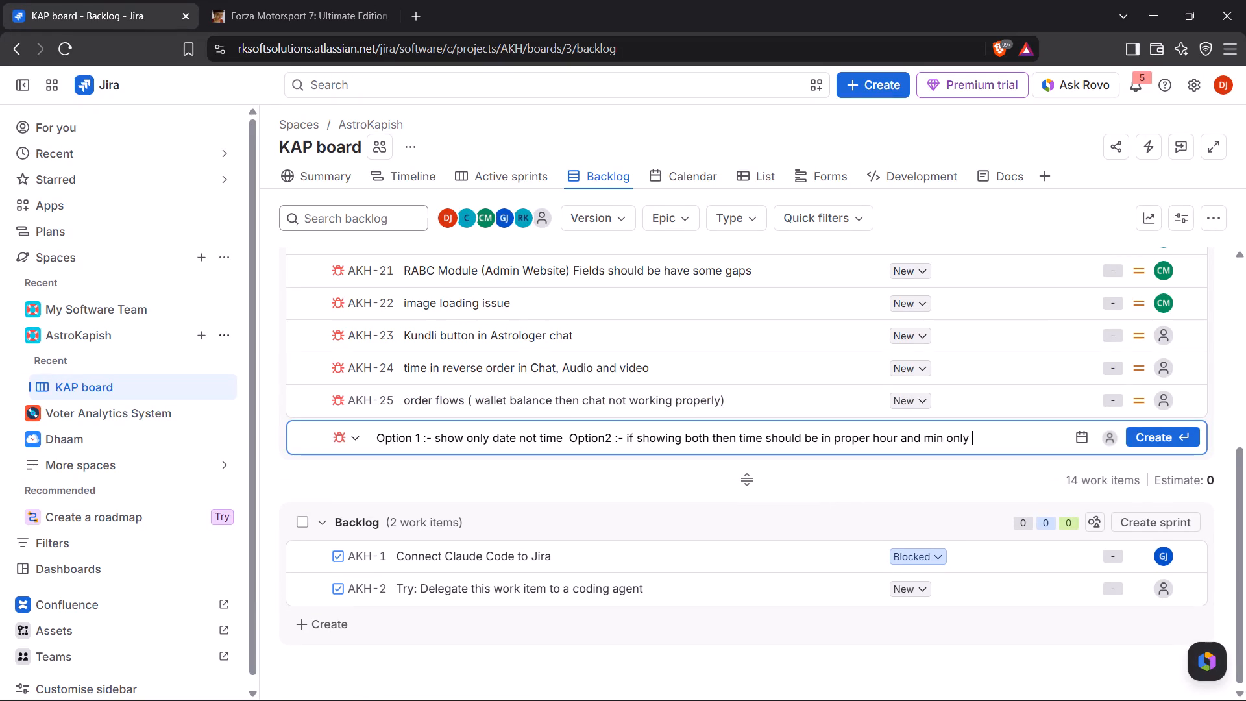
{"action": "left_click", "coordinate": [1160, 437]}
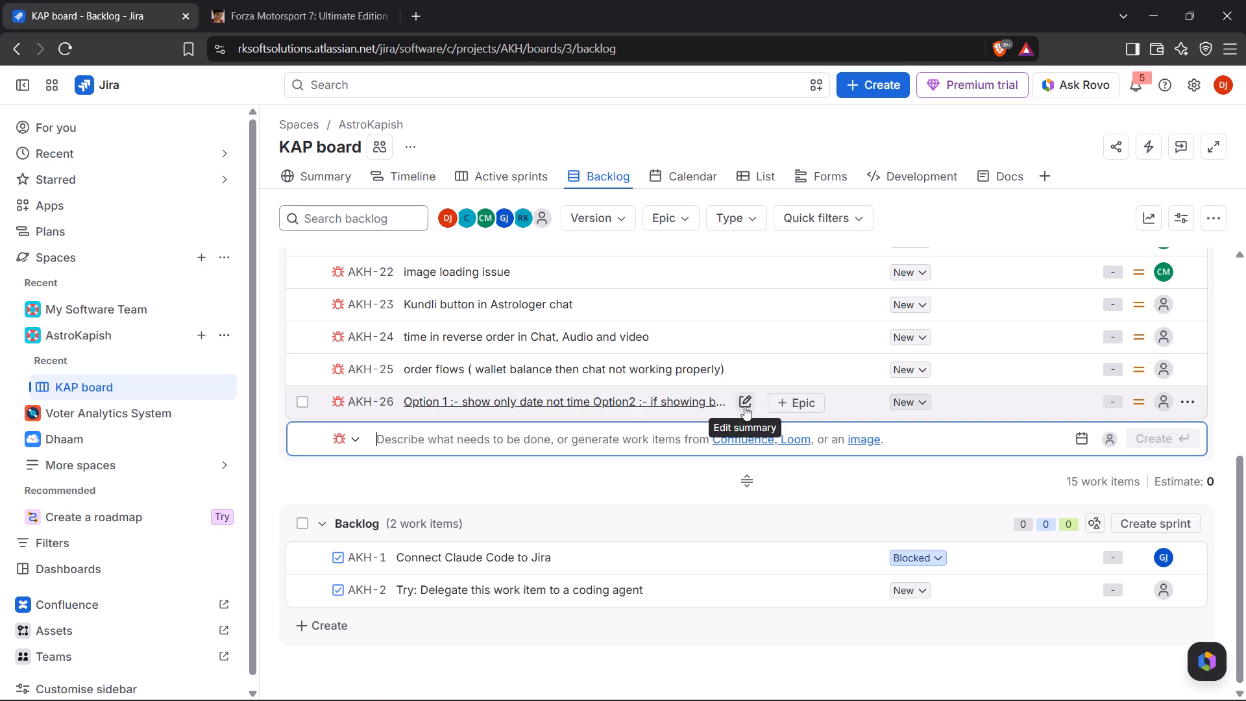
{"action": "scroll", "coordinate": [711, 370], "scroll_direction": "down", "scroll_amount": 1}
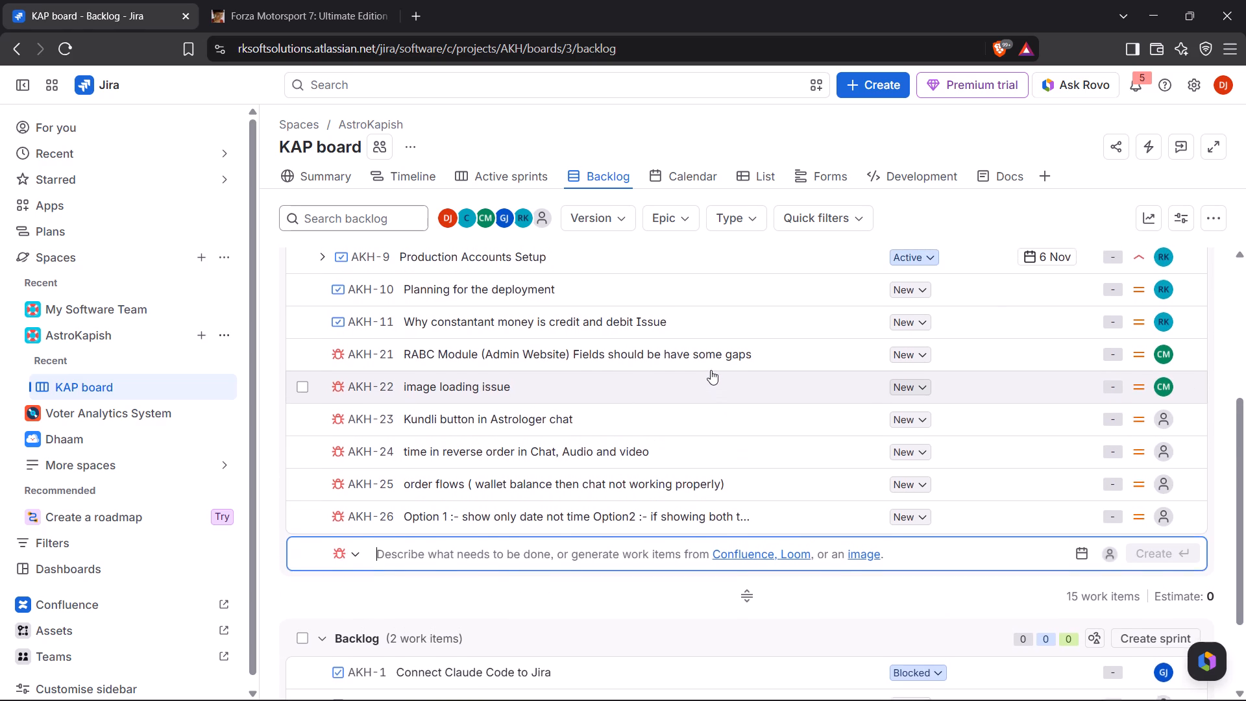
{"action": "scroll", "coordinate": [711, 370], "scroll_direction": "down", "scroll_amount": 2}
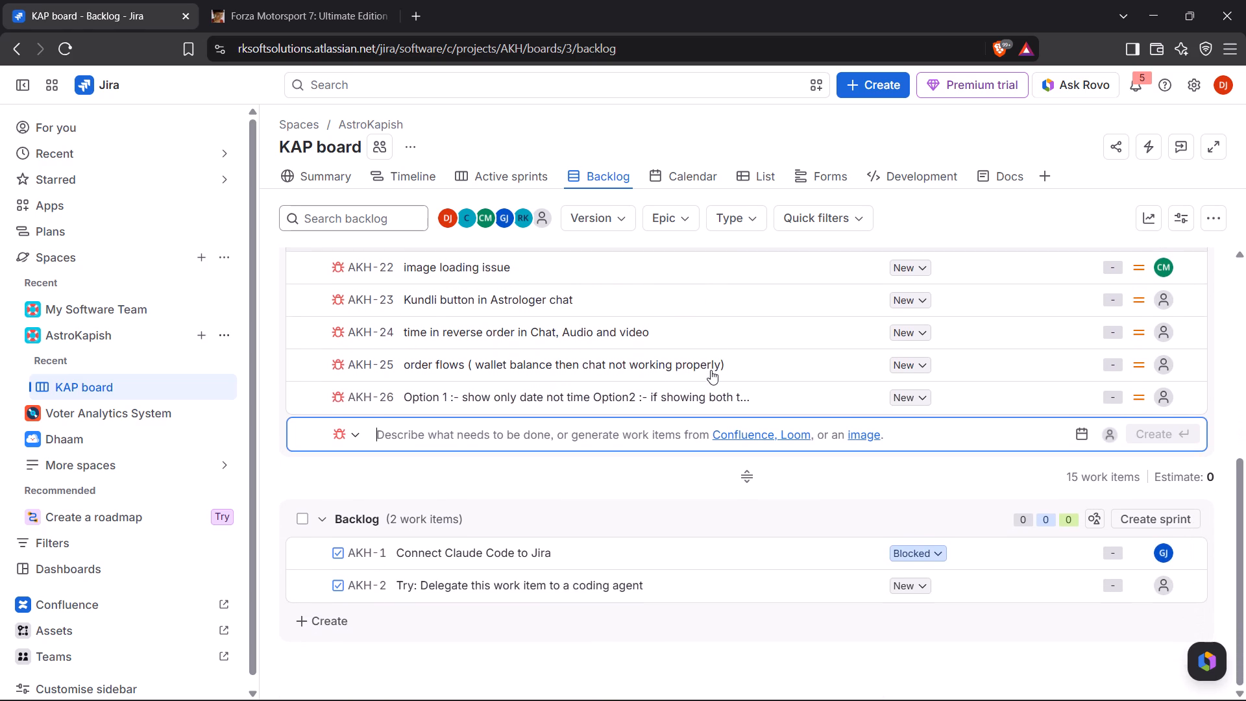
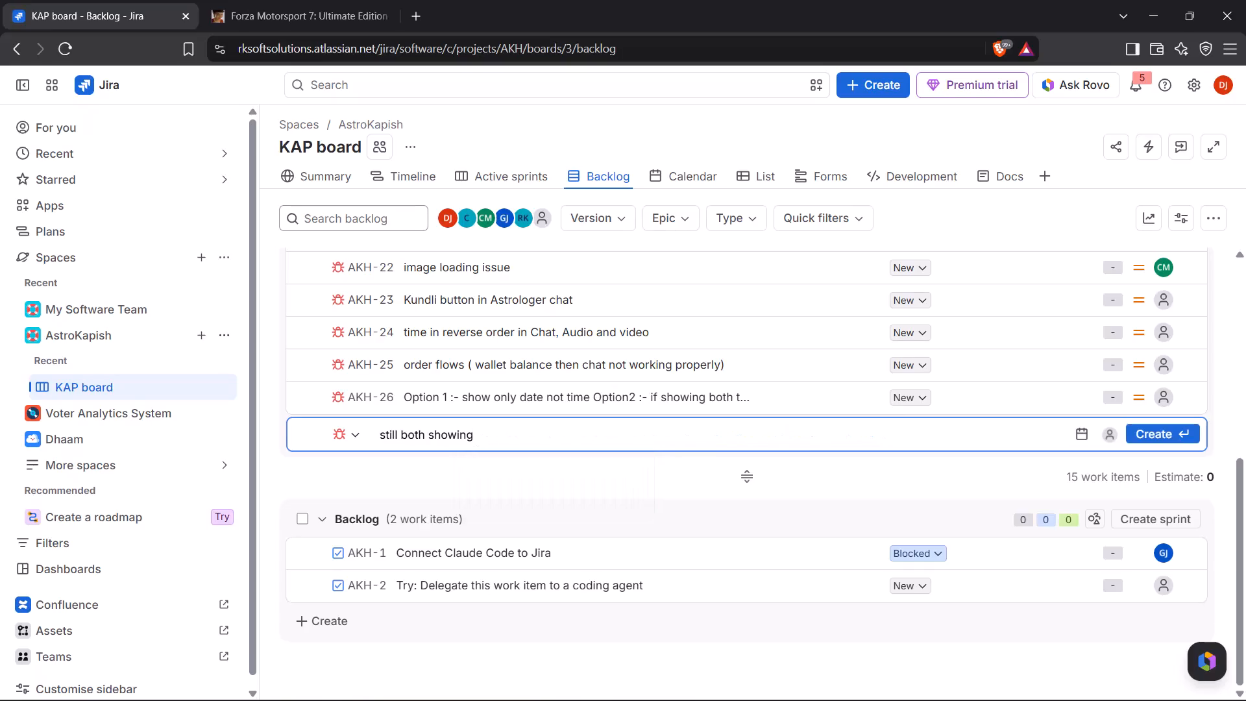
Extend the new bug's summary after "still both showing" with the words "my membership or".
{"action": "key", "text": "space"}
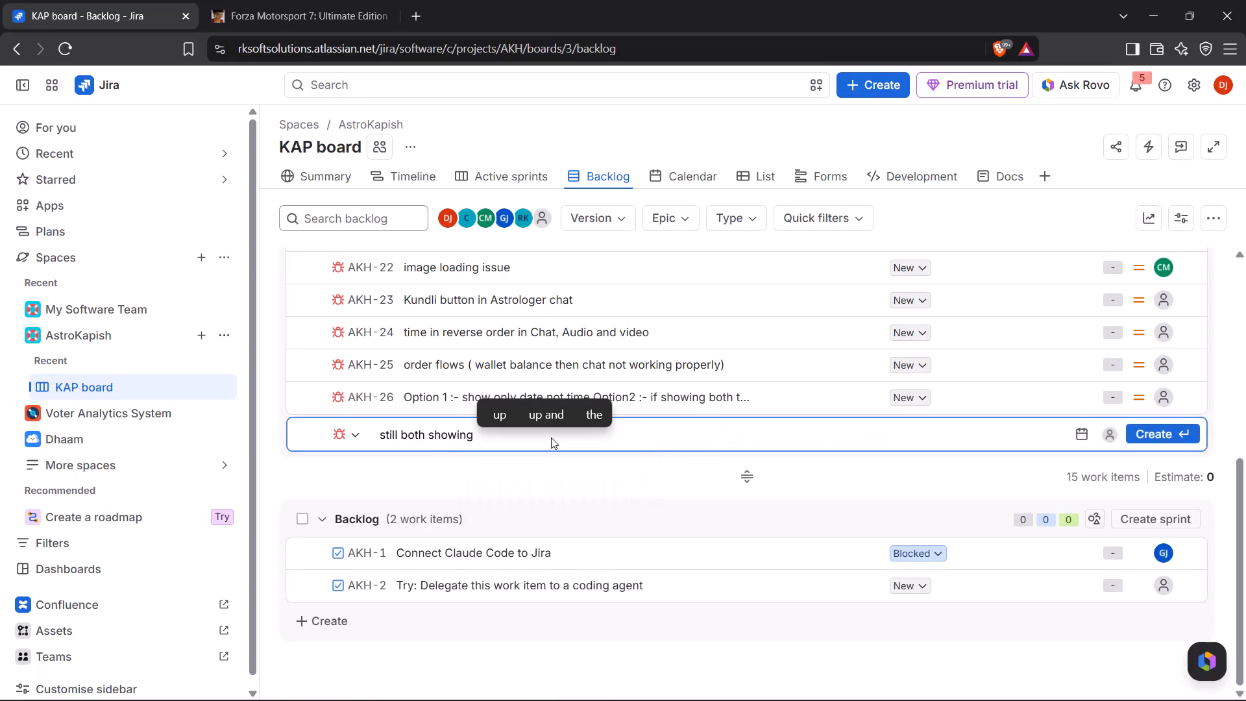
{"action": "key", "text": "space"}
{"action": "key", "text": "space"}
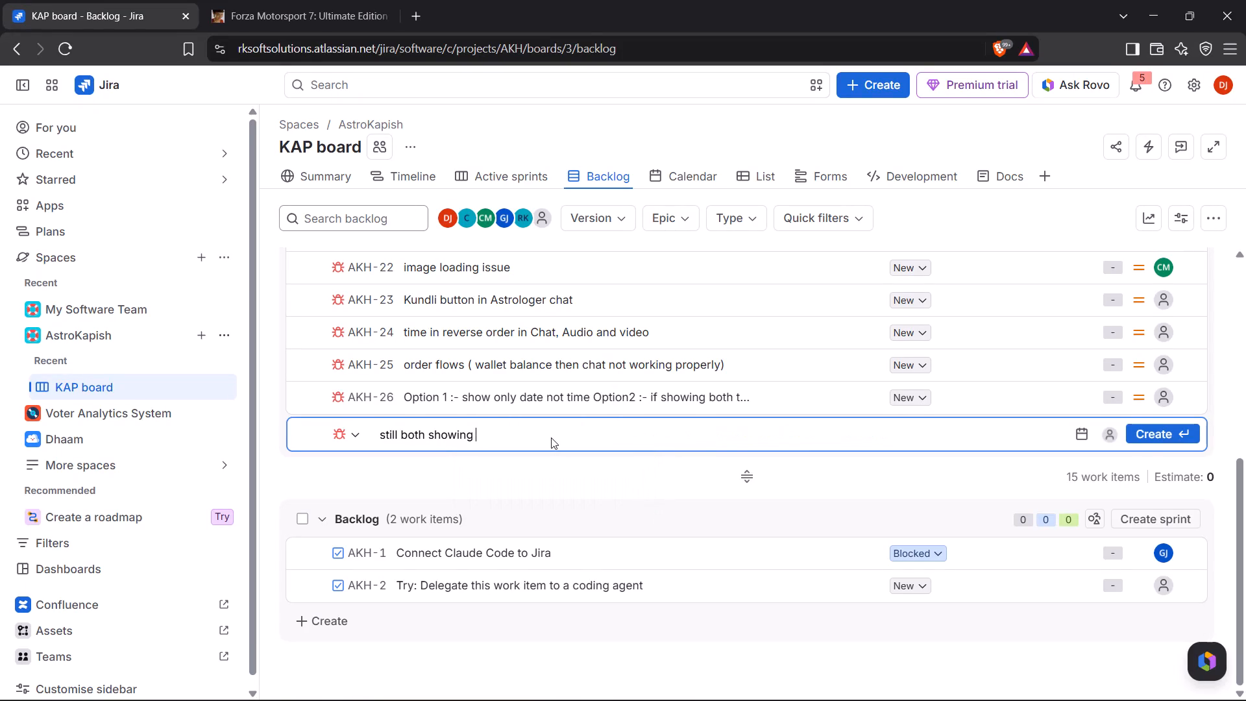
{"action": "key", "text": "comma"}
{"action": "key", "text": "BackSpace"}
{"action": "type", "text": "my"}
{"action": "key", "text": "space"}
{"action": "key", "text": "m"}
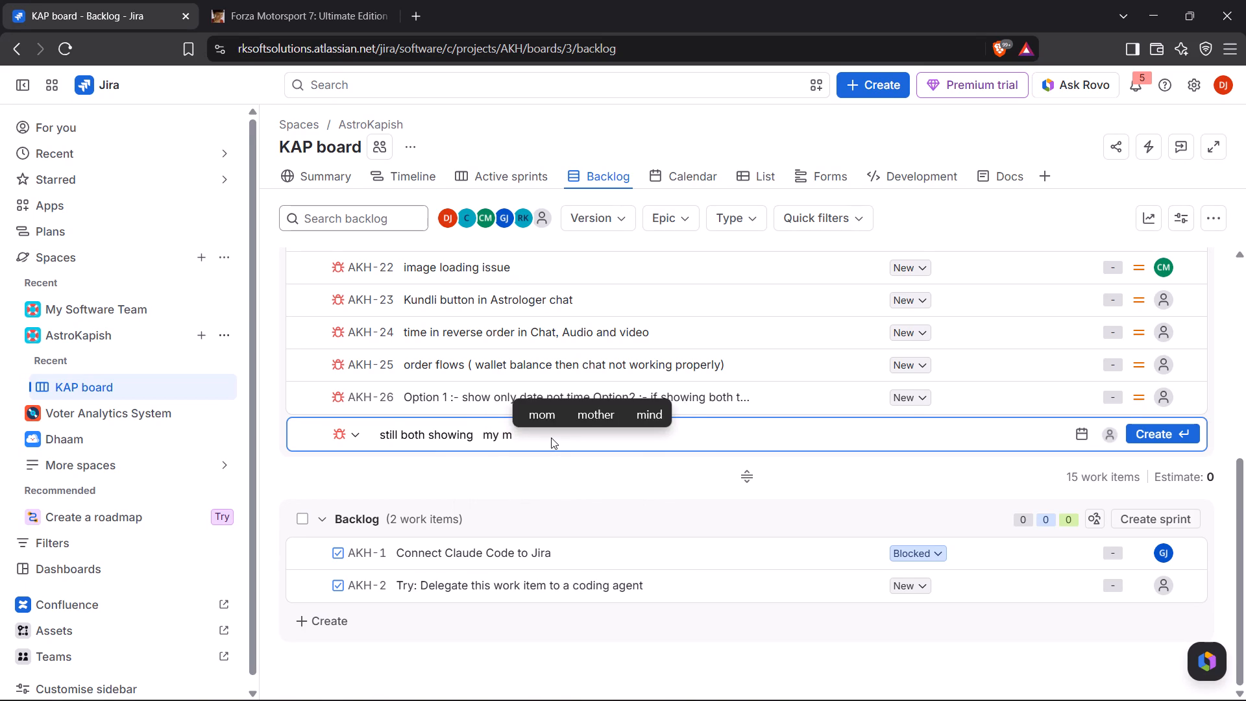
{"action": "key", "text": "e"}
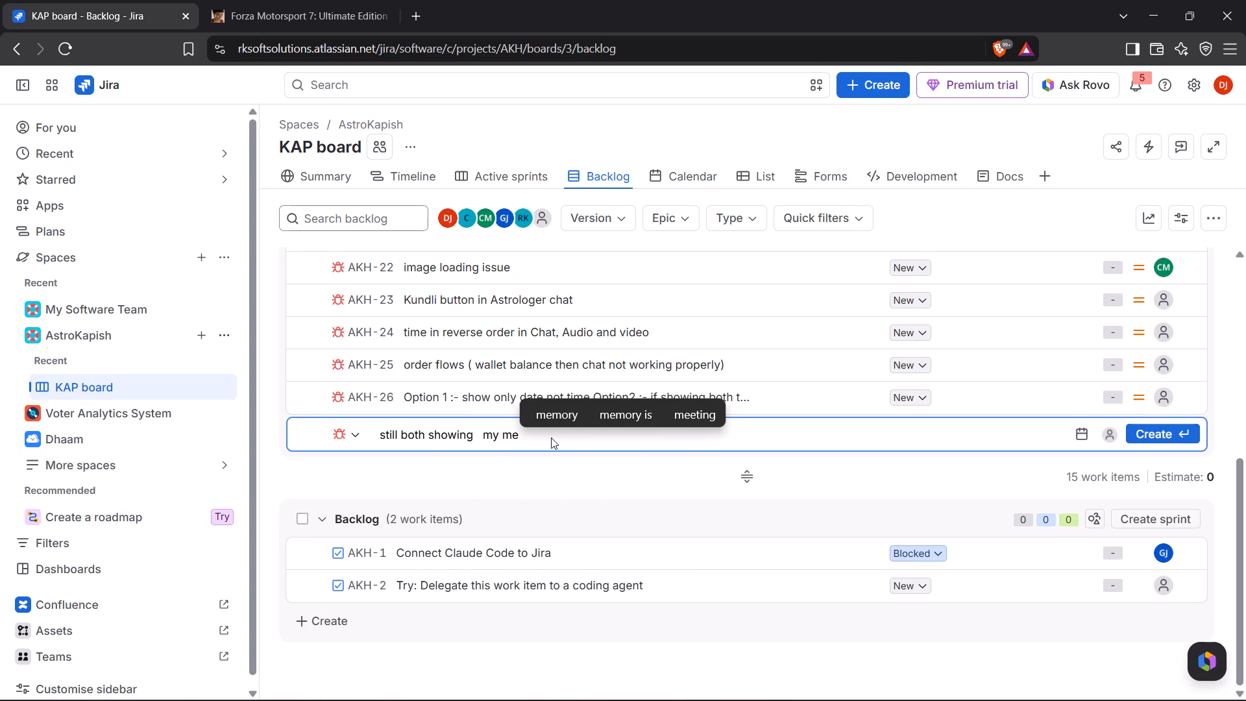
{"action": "type", "text": "mbe"}
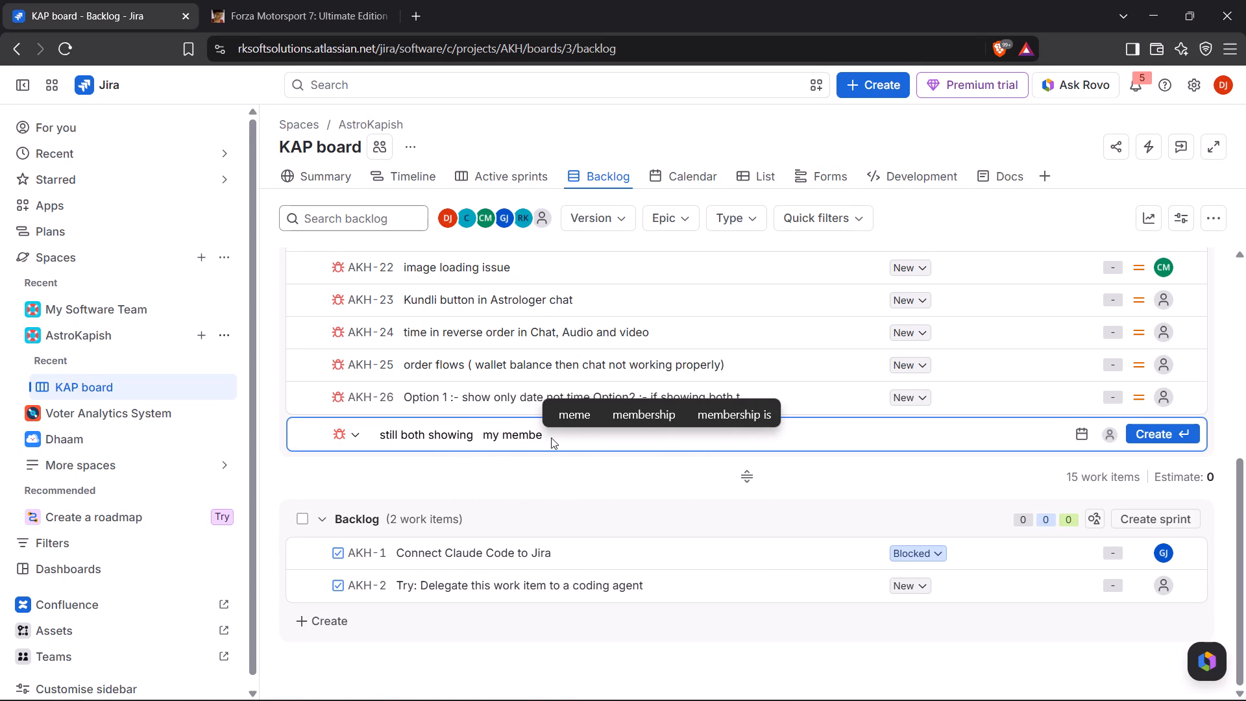
{"action": "left_click", "coordinate": [644, 408]}
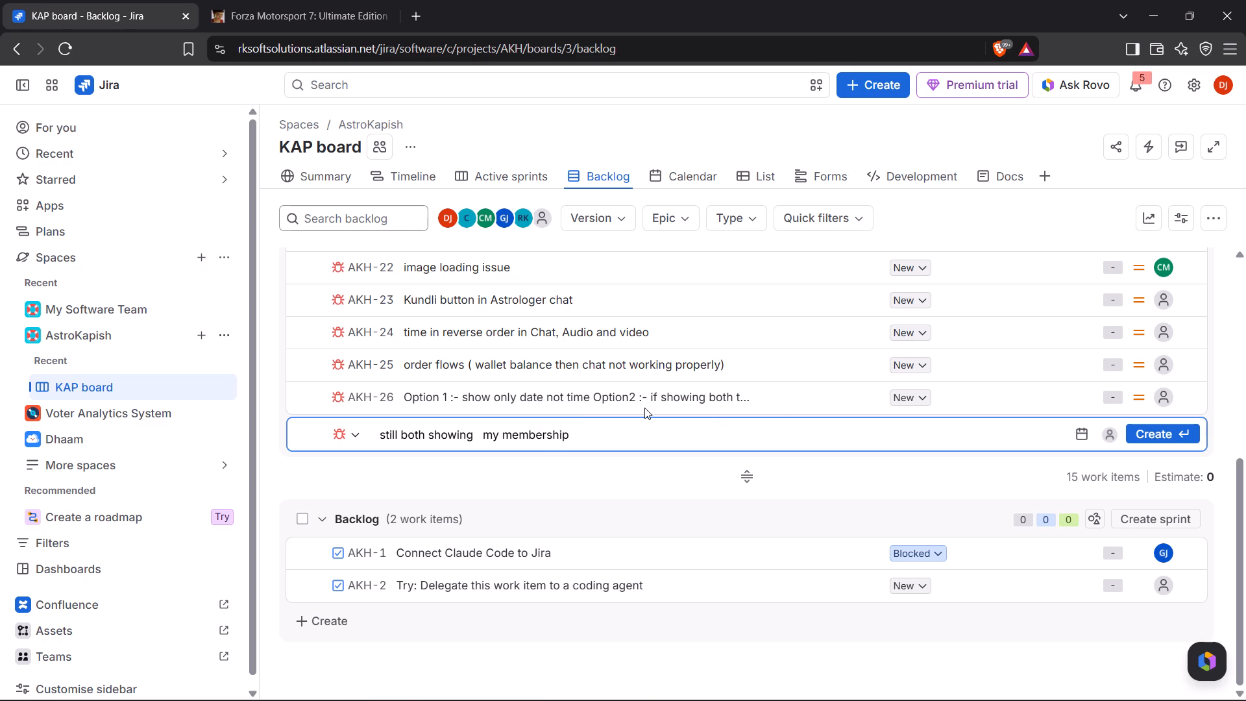
{"action": "key", "text": "space"}
{"action": "type", "text": "or"}
{"action": "key", "text": "space"}
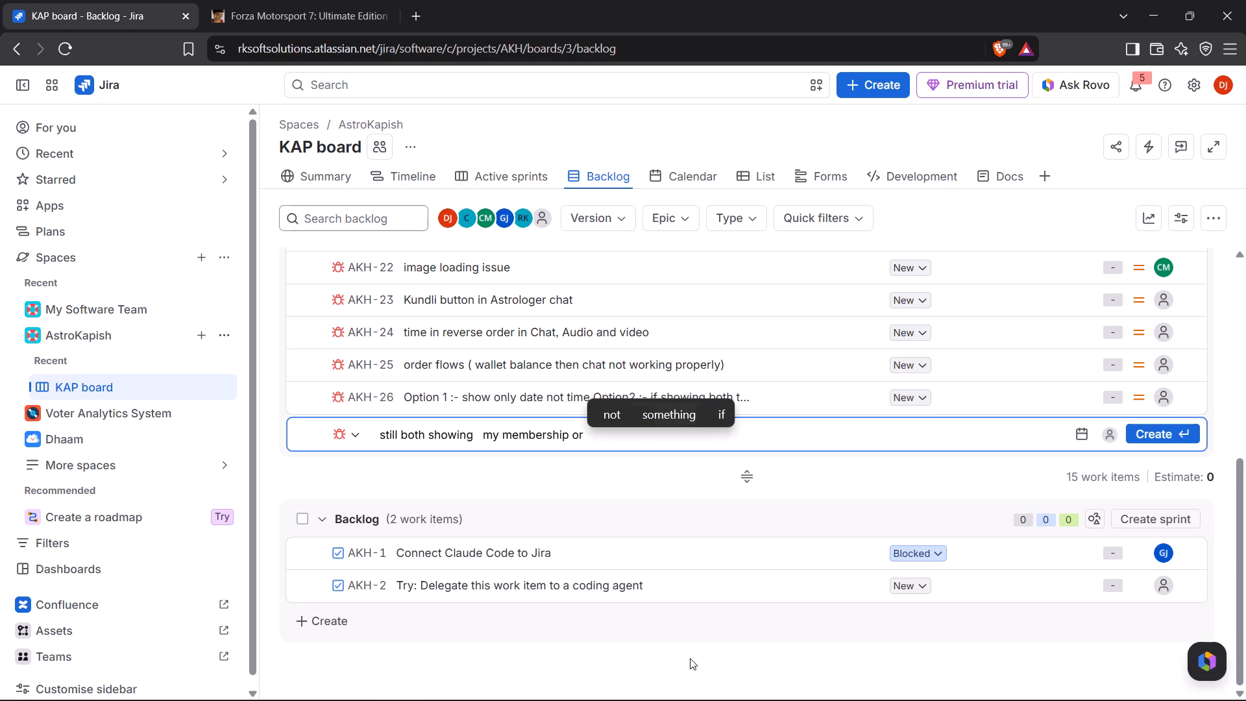
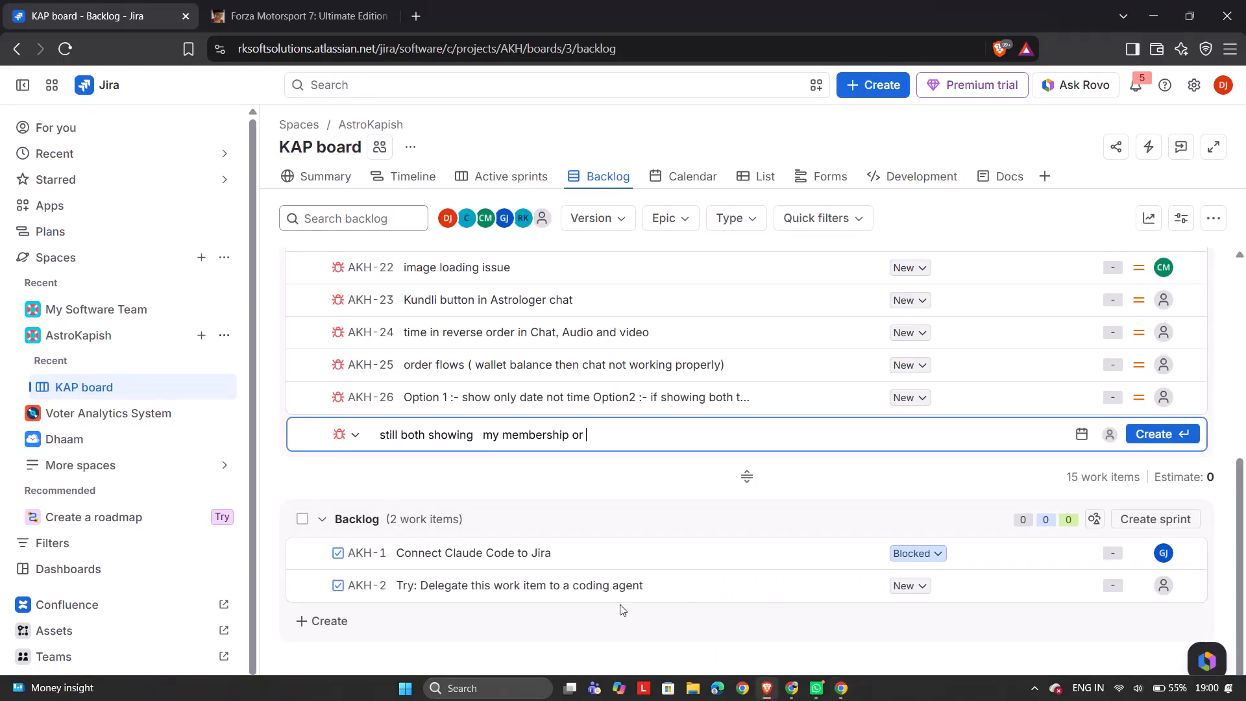
Finish the new bug's summary as "still both showing , My membership or Buy membership" and create the bug in the sprint.
{"action": "left_click", "coordinate": [495, 432]}
{"action": "key", "text": "BackSpace"}
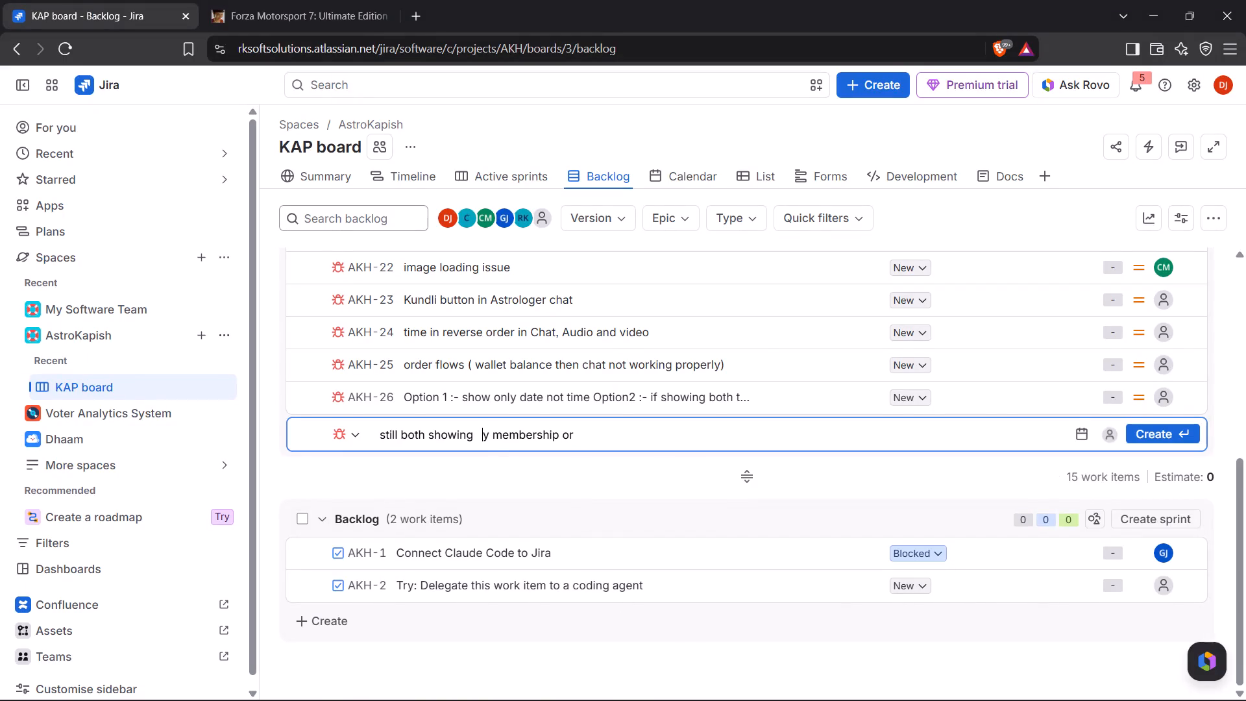
{"action": "key", "text": "shift+m"}
{"action": "left_click", "coordinate": [589, 431]}
{"action": "type", "text": "Buy"}
{"action": "key", "text": "space"}
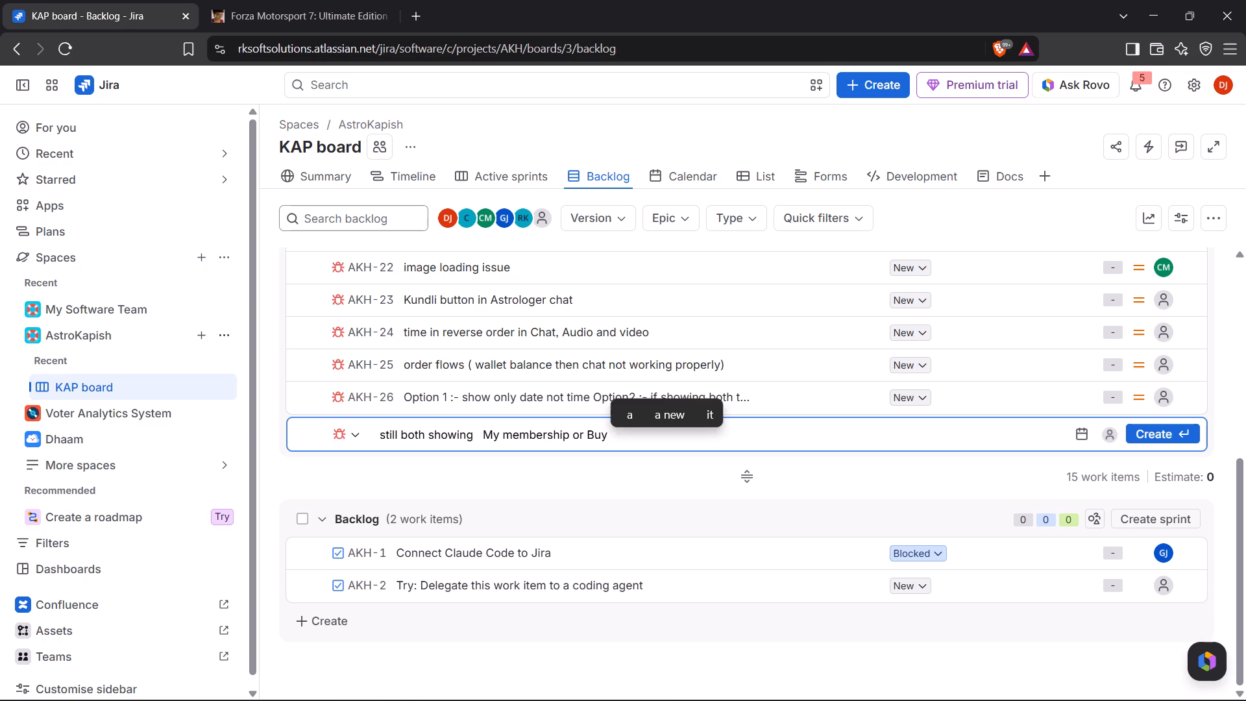
{"action": "type", "text": "mem"}
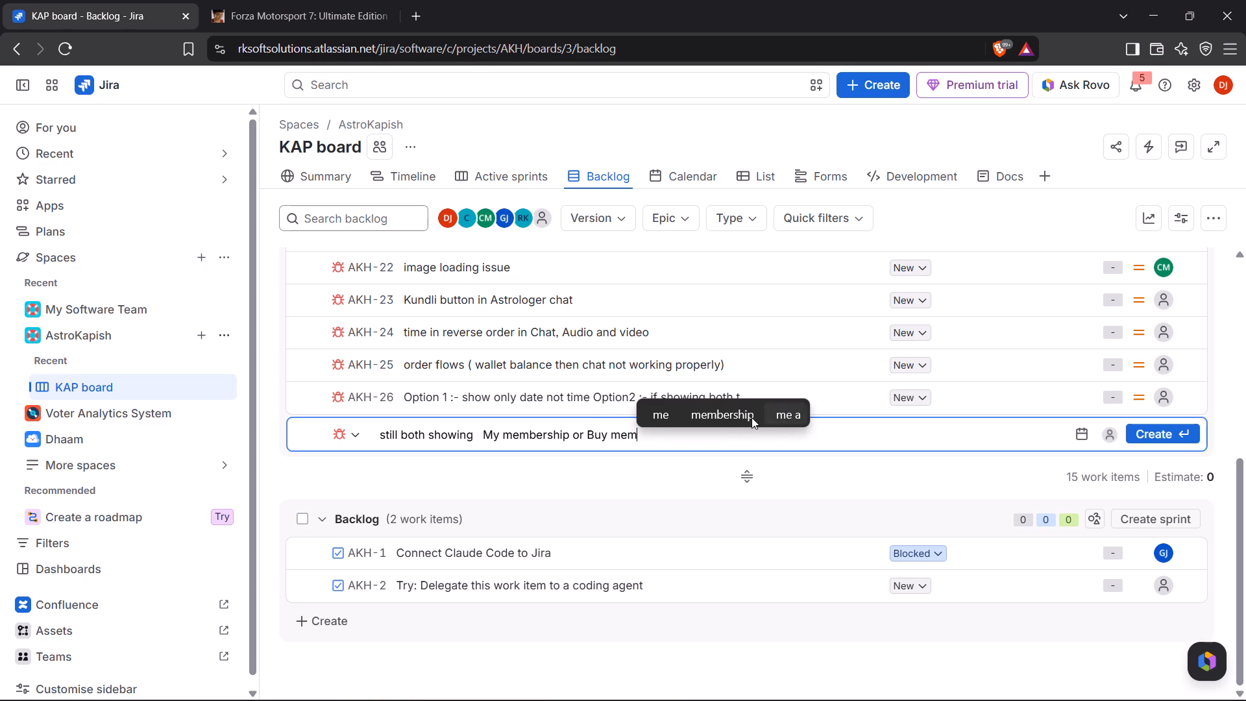
{"action": "left_click", "coordinate": [733, 418]}
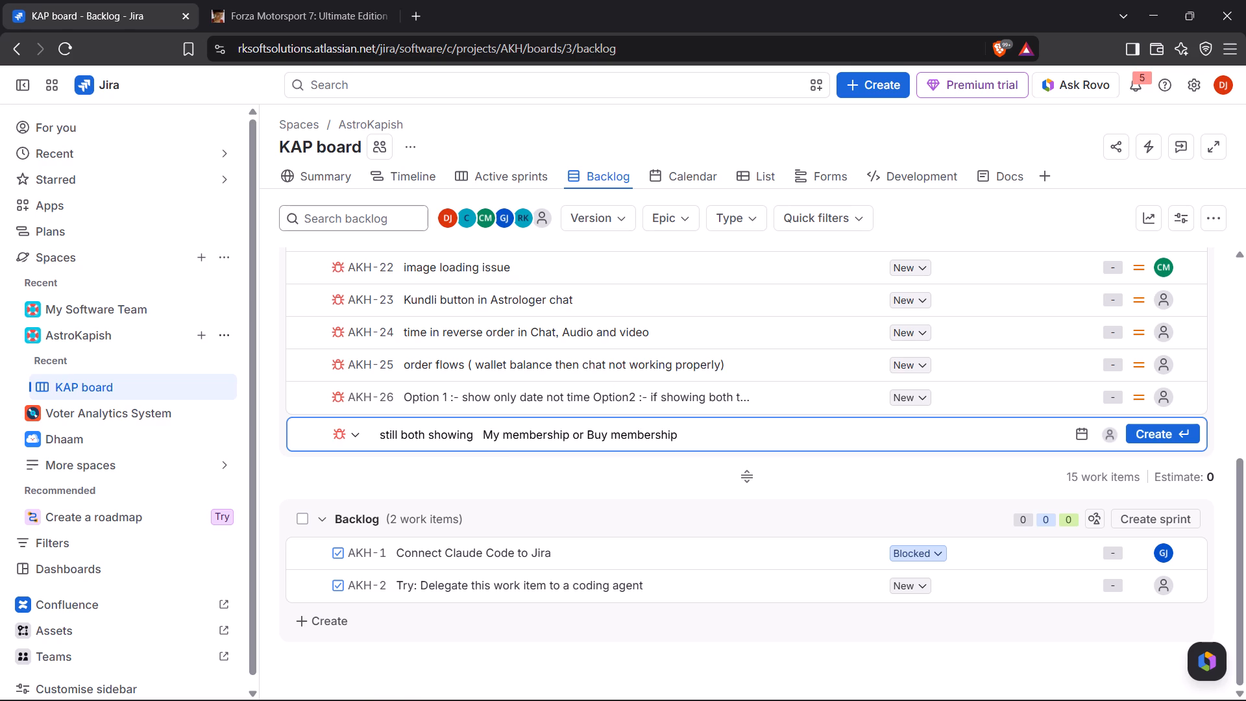
{"action": "left_click", "coordinate": [476, 436]}
{"action": "key", "text": "comma"}
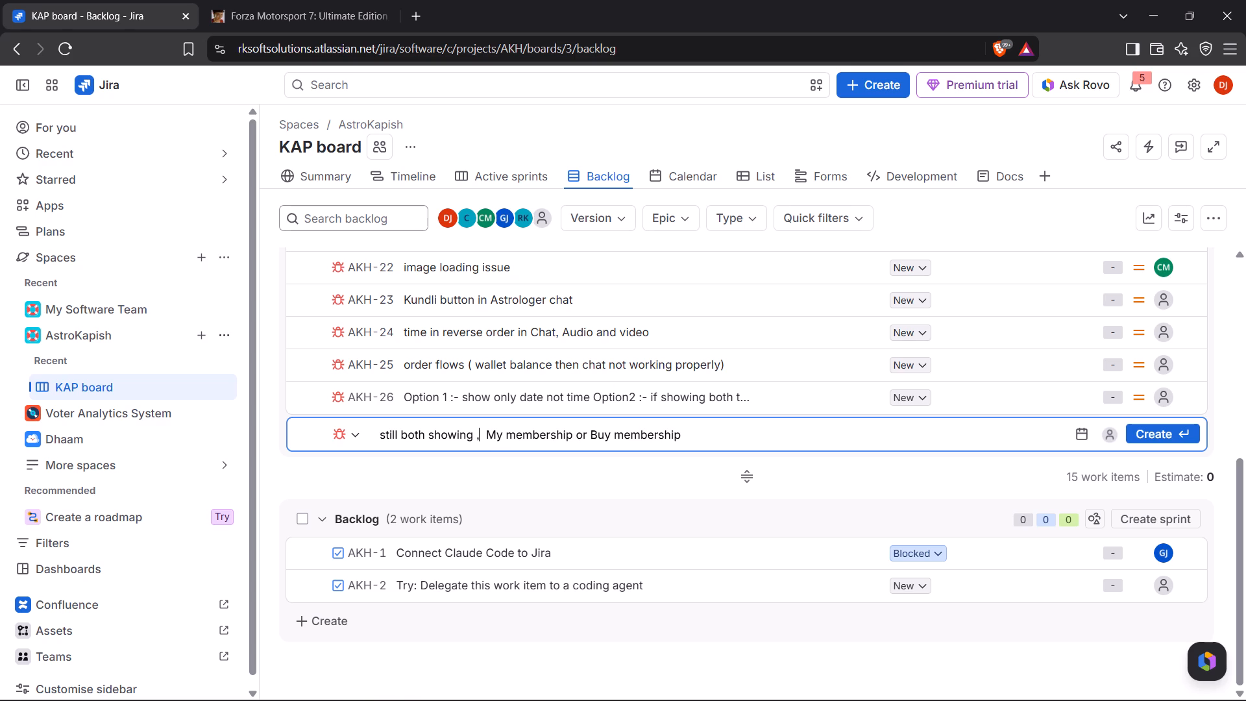
{"action": "left_click", "coordinate": [1182, 430]}
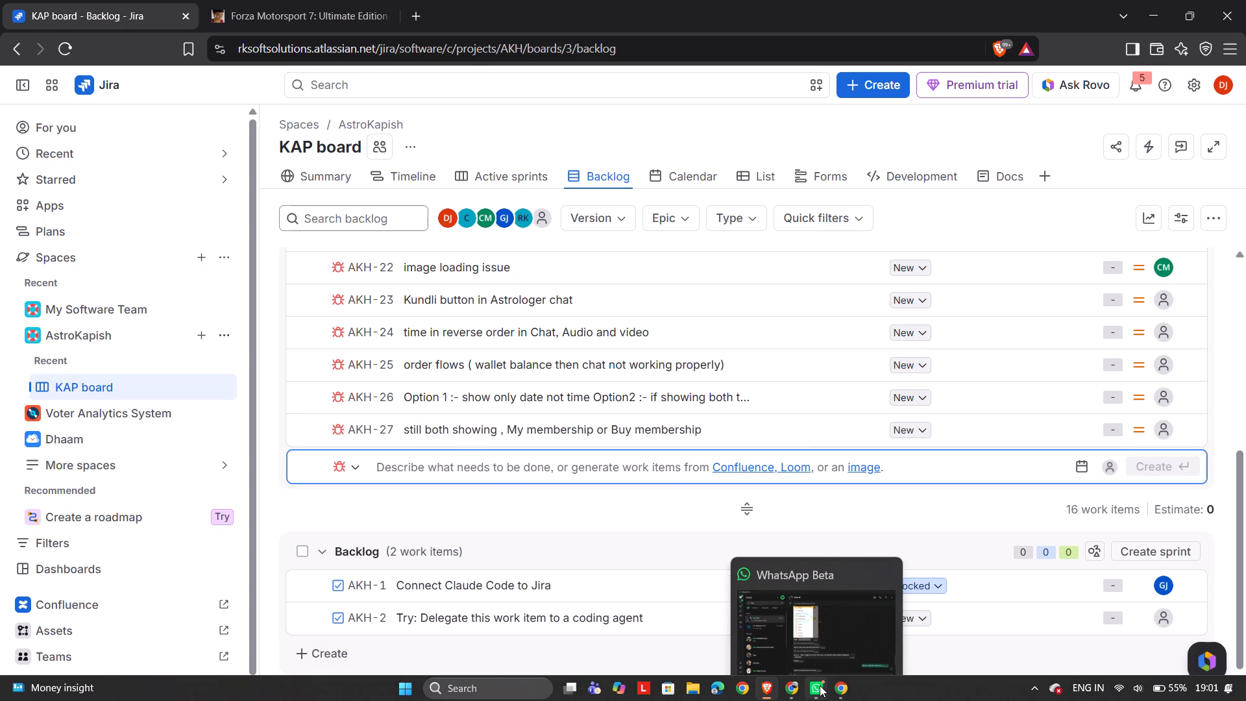
Switch to the Google Chrome profile chooser.
{"action": "left_click", "coordinate": [851, 687]}
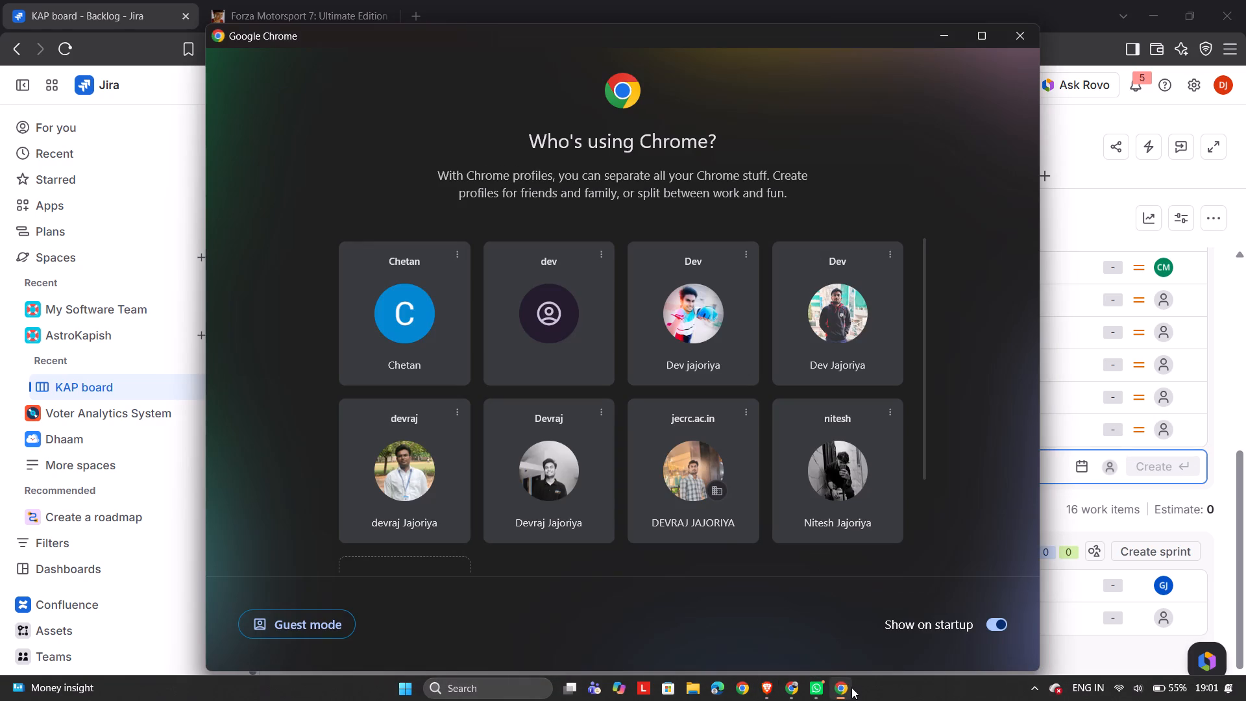
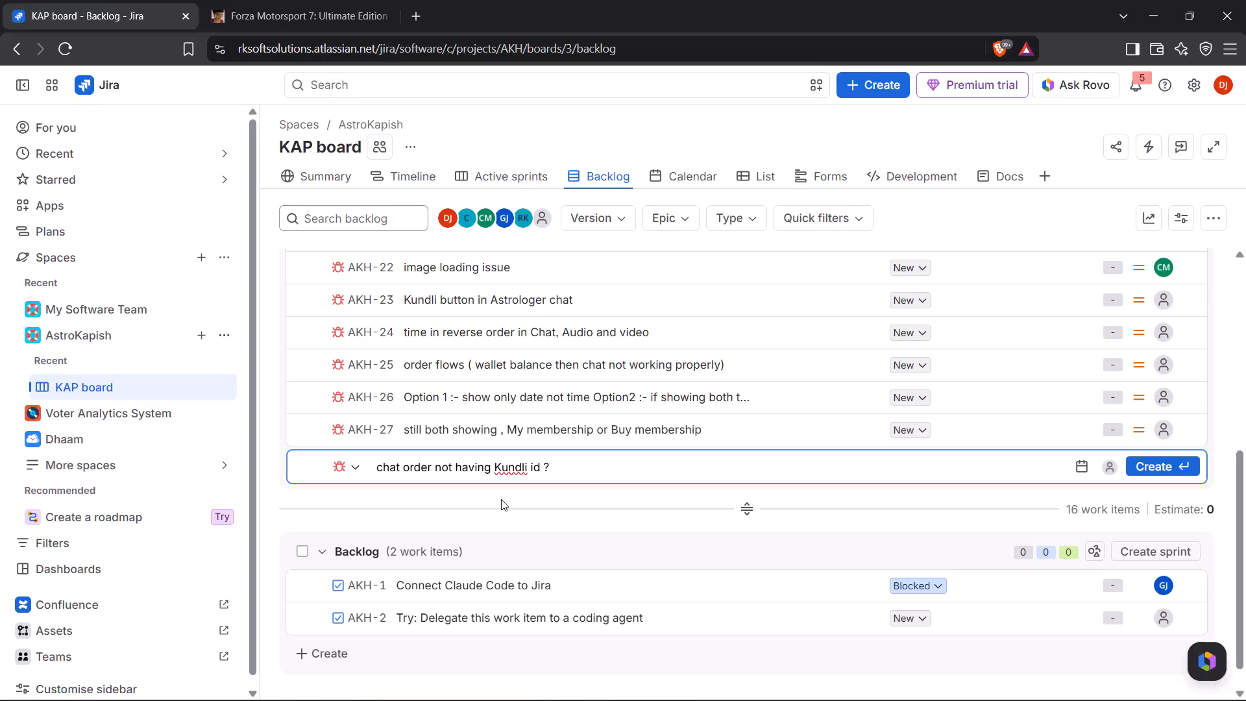
Create the bug "chat order not having Kundli id ?" in the sprint.
{"action": "left_click", "coordinate": [1153, 462]}
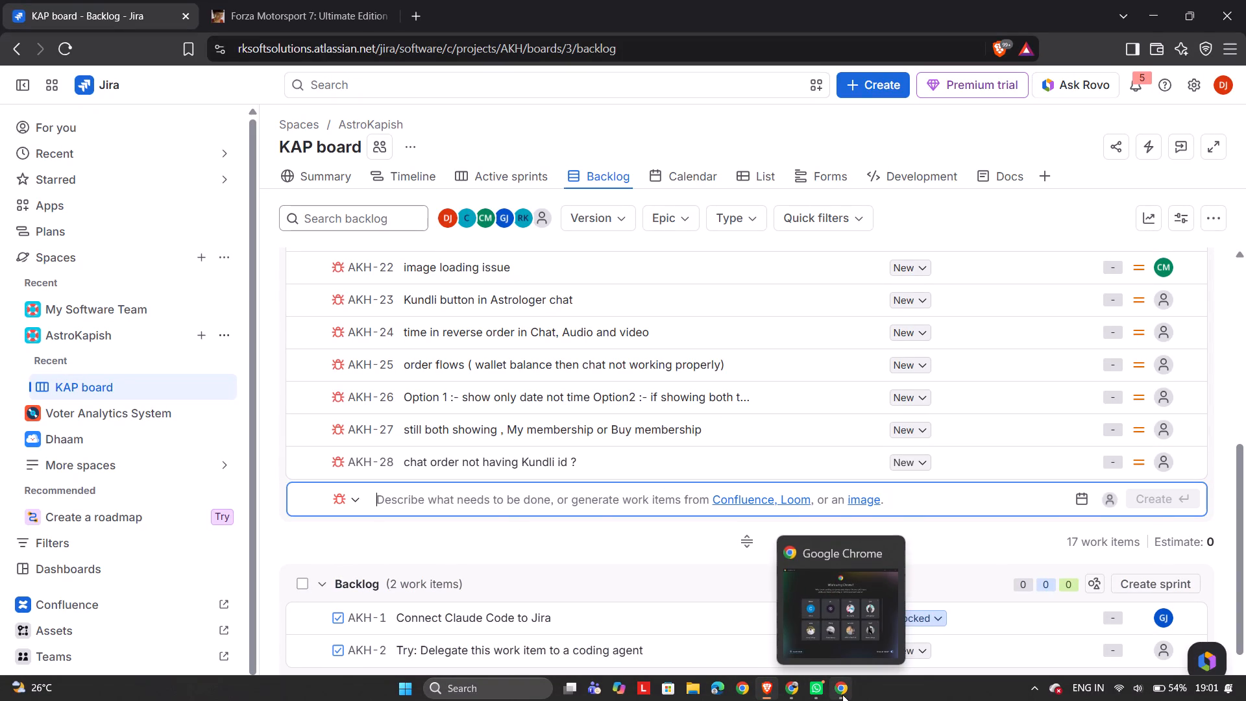
Switch to the Google Chrome window showing the Spotify web player.
{"action": "left_click", "coordinate": [790, 693]}
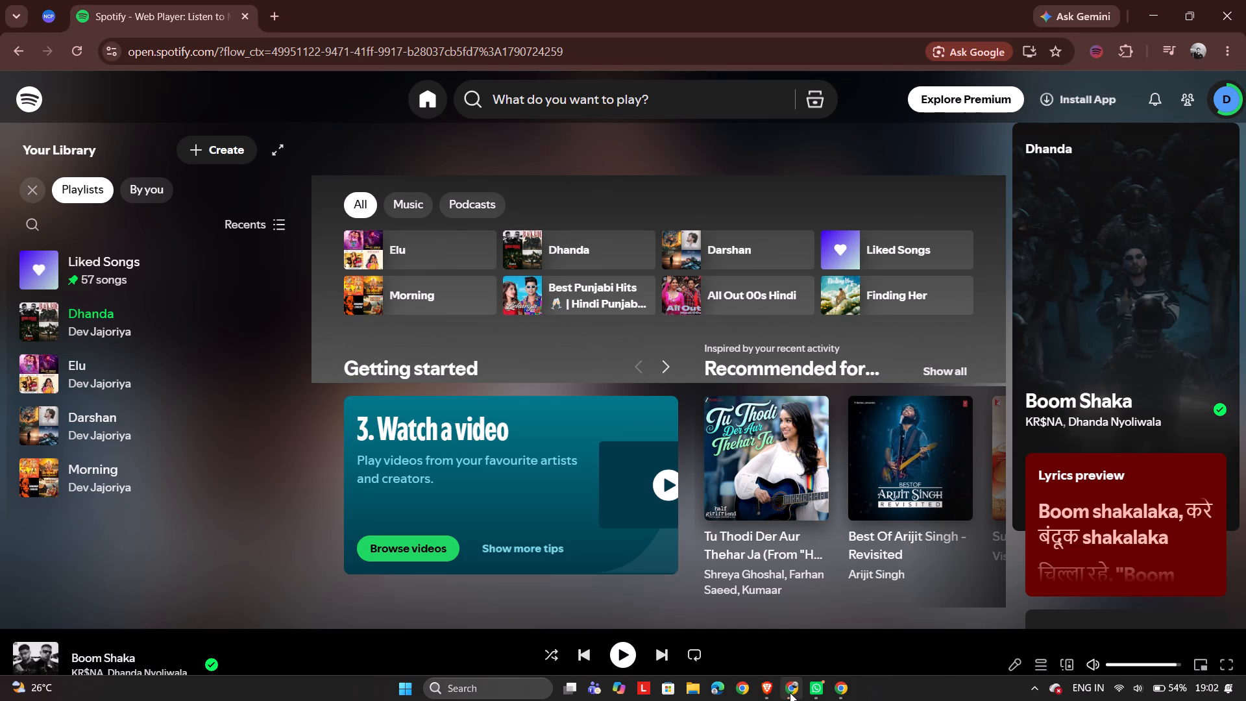
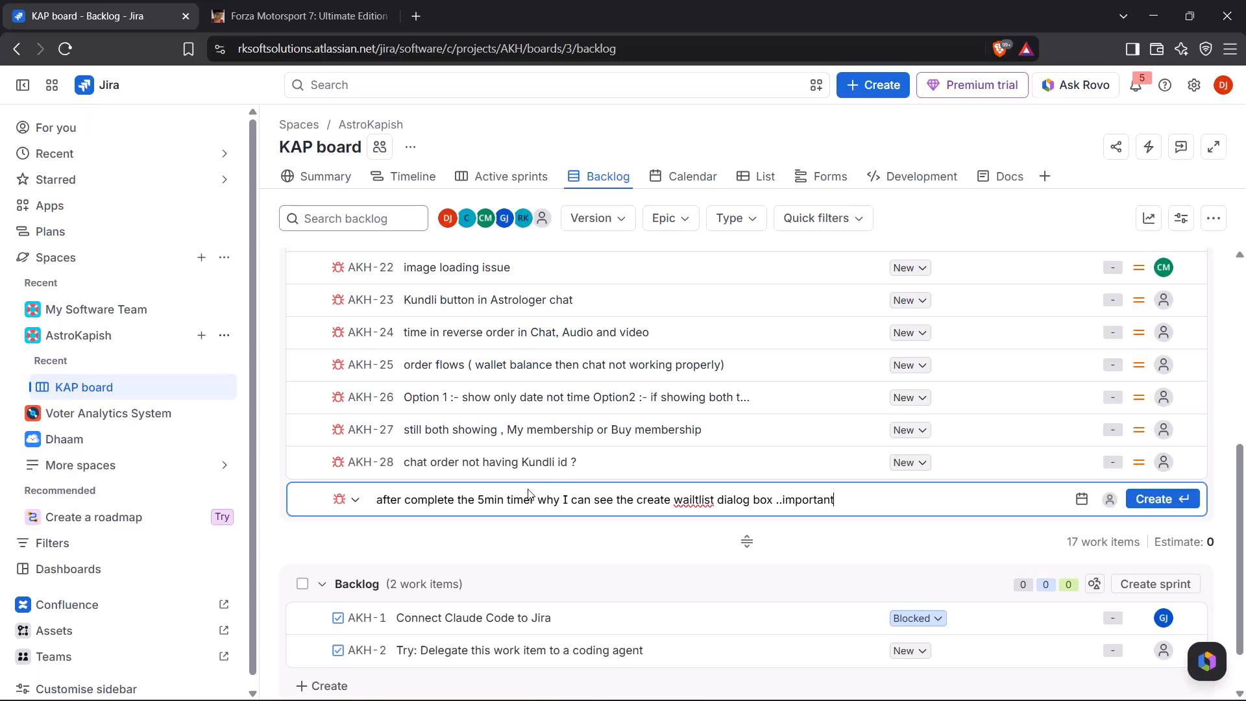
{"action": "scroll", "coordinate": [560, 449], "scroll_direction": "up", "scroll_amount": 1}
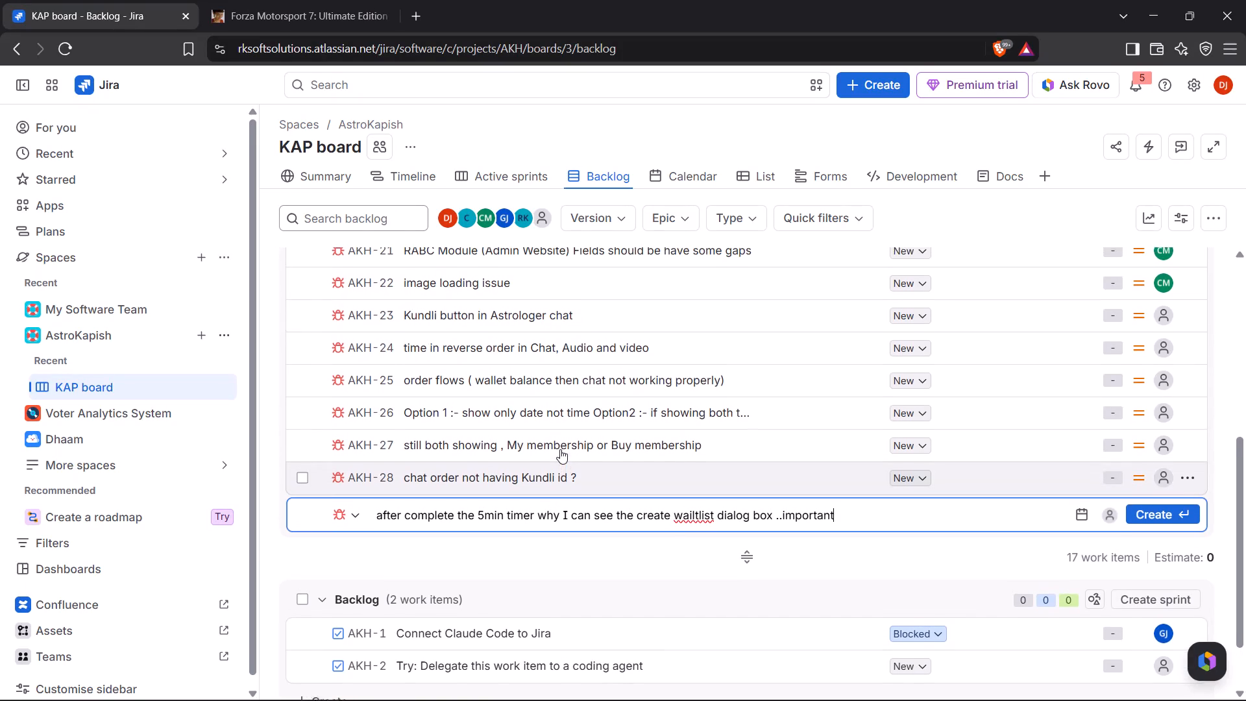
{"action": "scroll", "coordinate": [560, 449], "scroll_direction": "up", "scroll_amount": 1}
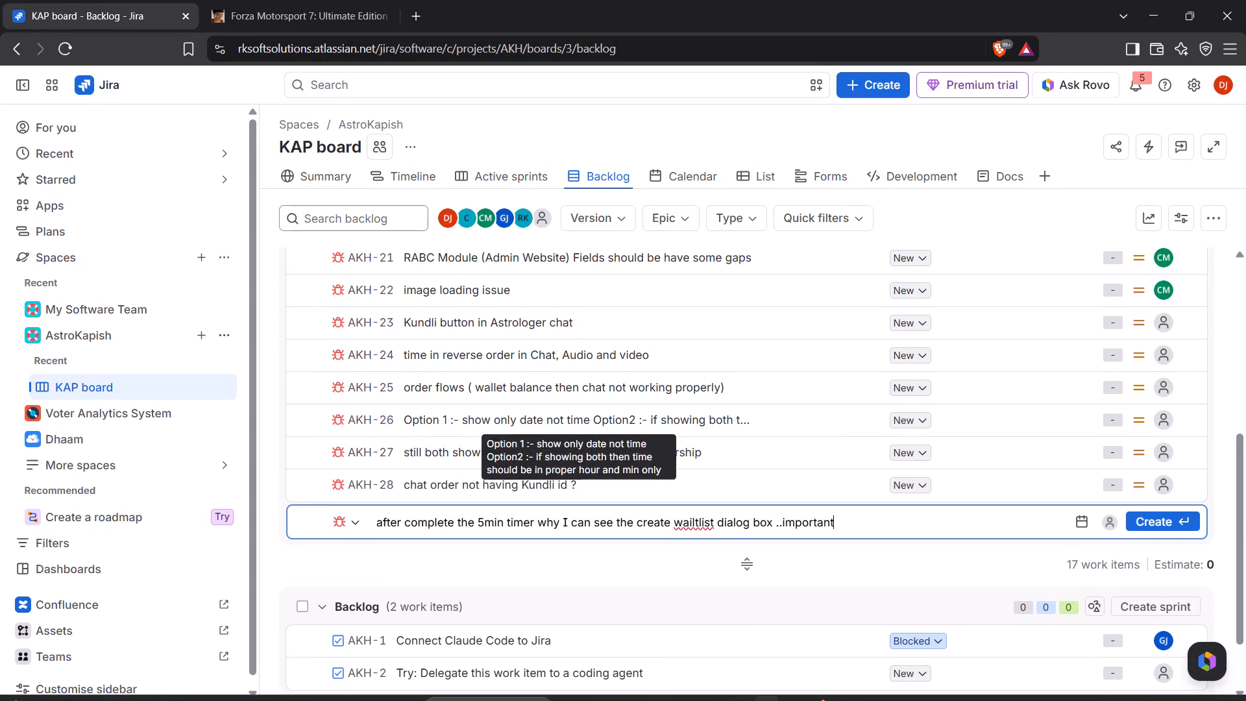
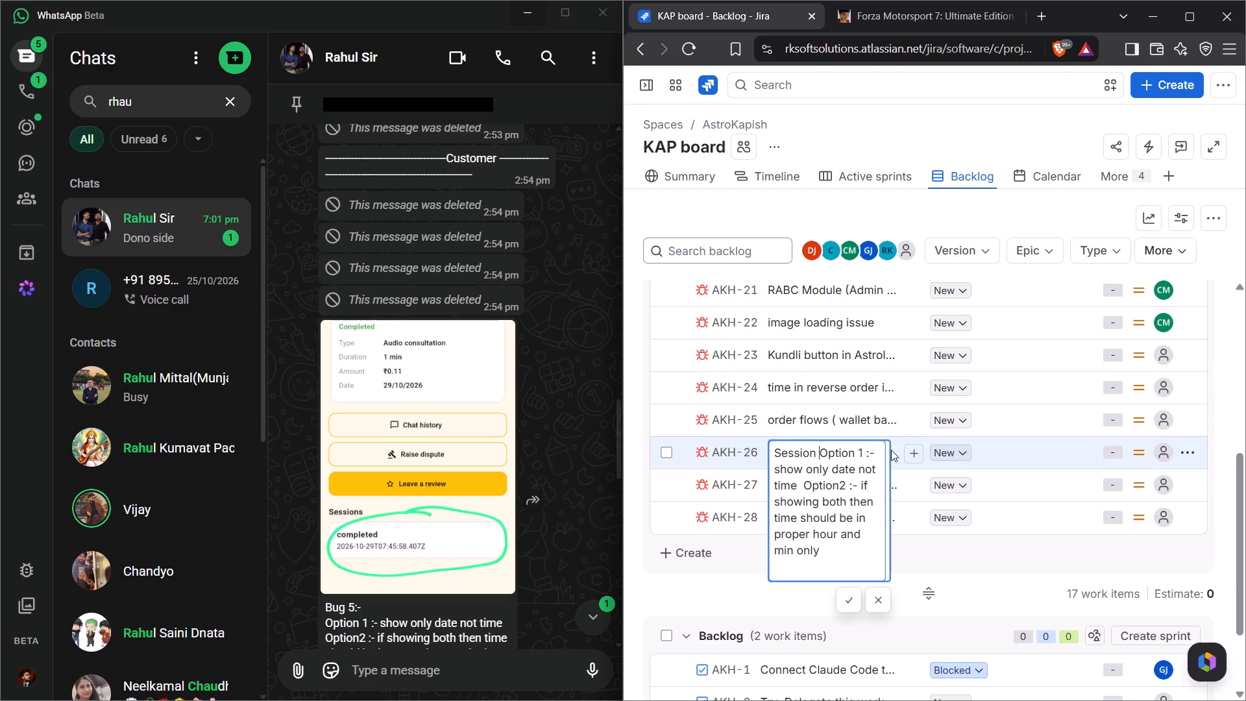
Extend the AKH-26 bug summary so it begins "Session completed date and time" before the Option 1 text, and save it.
{"action": "type", "text": "co"}
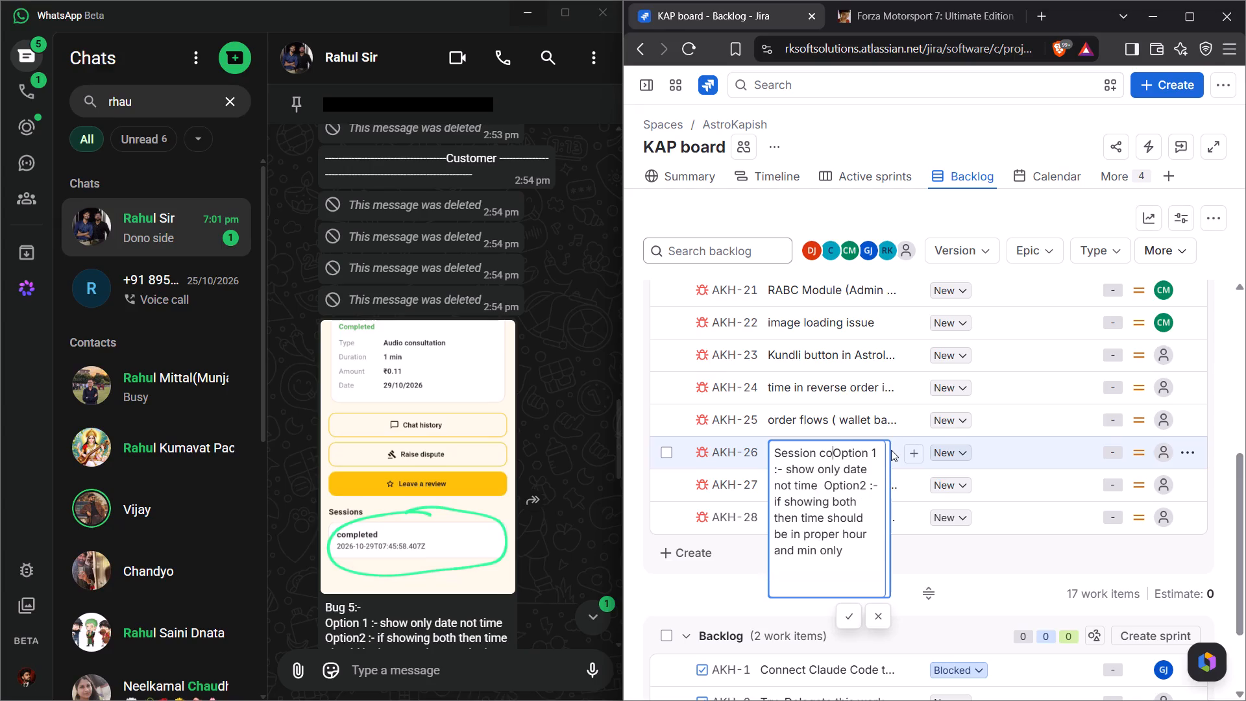
{"action": "type", "text": "mp"}
{"action": "type", "text": "leterd"}
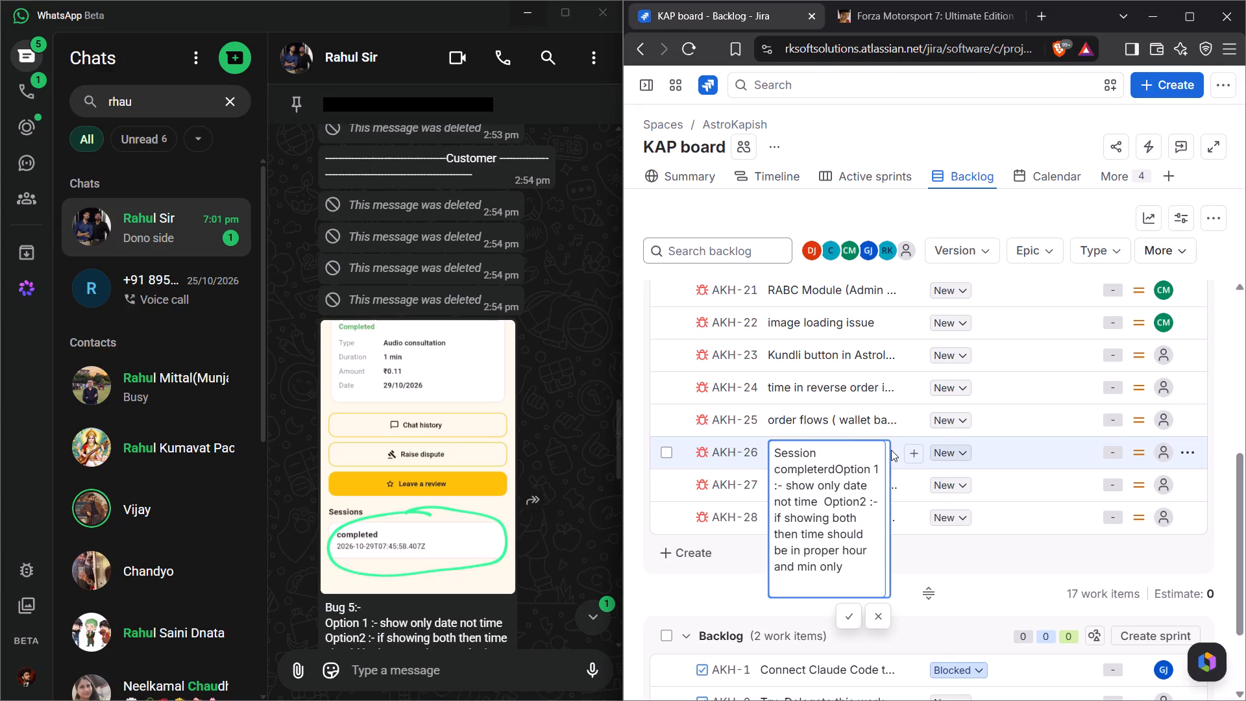
{"action": "key", "text": "BackSpace"}
{"action": "key", "text": "BackSpace"}
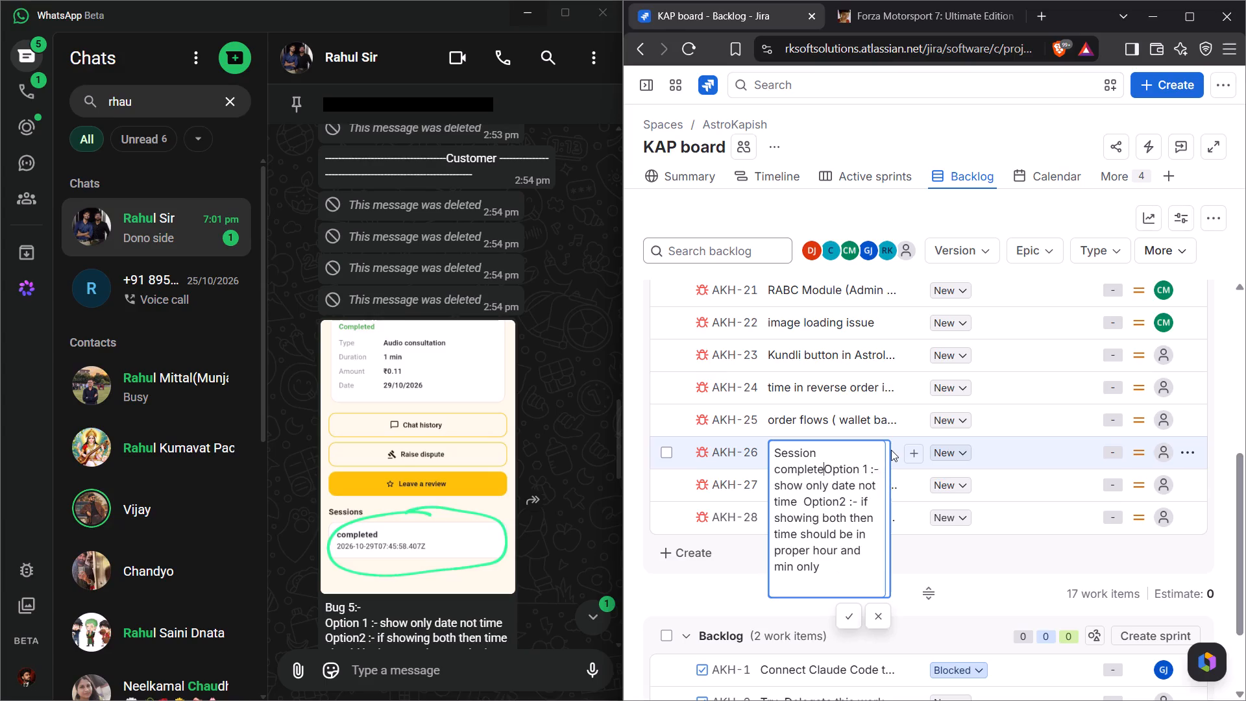
{"action": "key", "text": "BackSpace"}
{"action": "key", "text": "BackSpace"}
{"action": "key", "text": "BackSpace"}
{"action": "key", "text": "BackSpace"}
{"action": "key", "text": "BackSpace"}
{"action": "key", "text": "BackSpace"}
{"action": "key", "text": "BackSpace"}
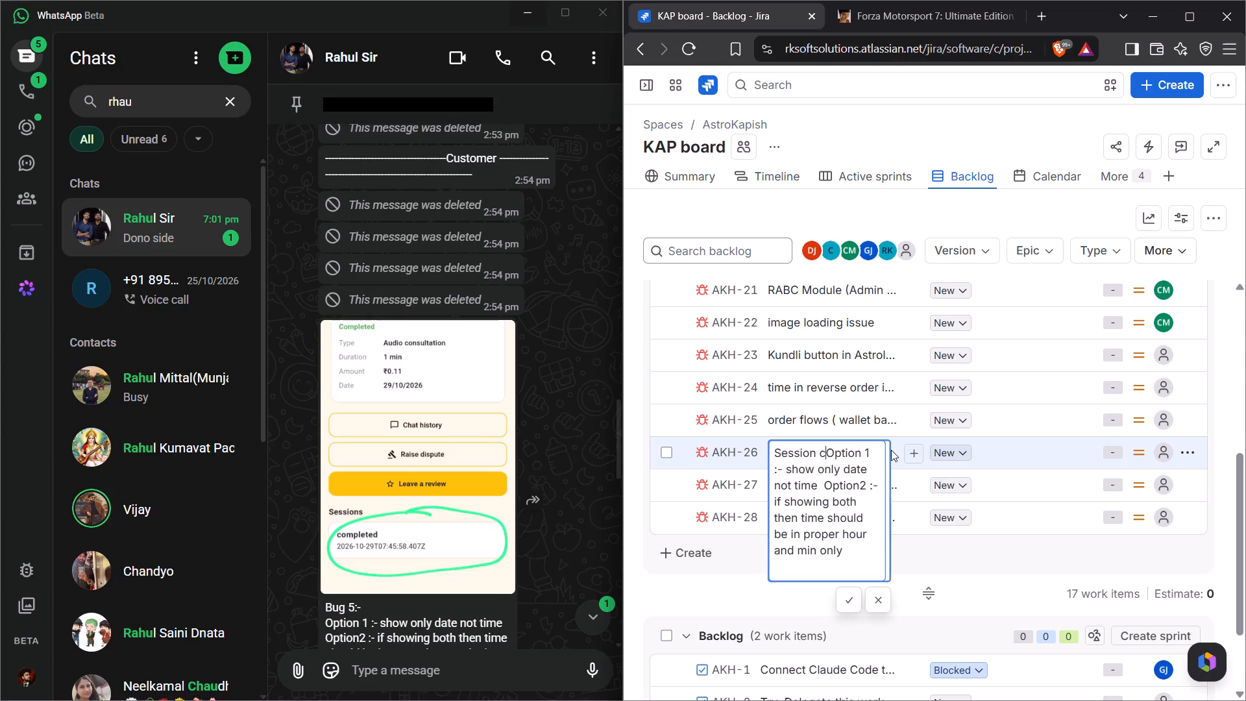
{"action": "type", "text": "om"}
{"action": "key", "text": "p"}
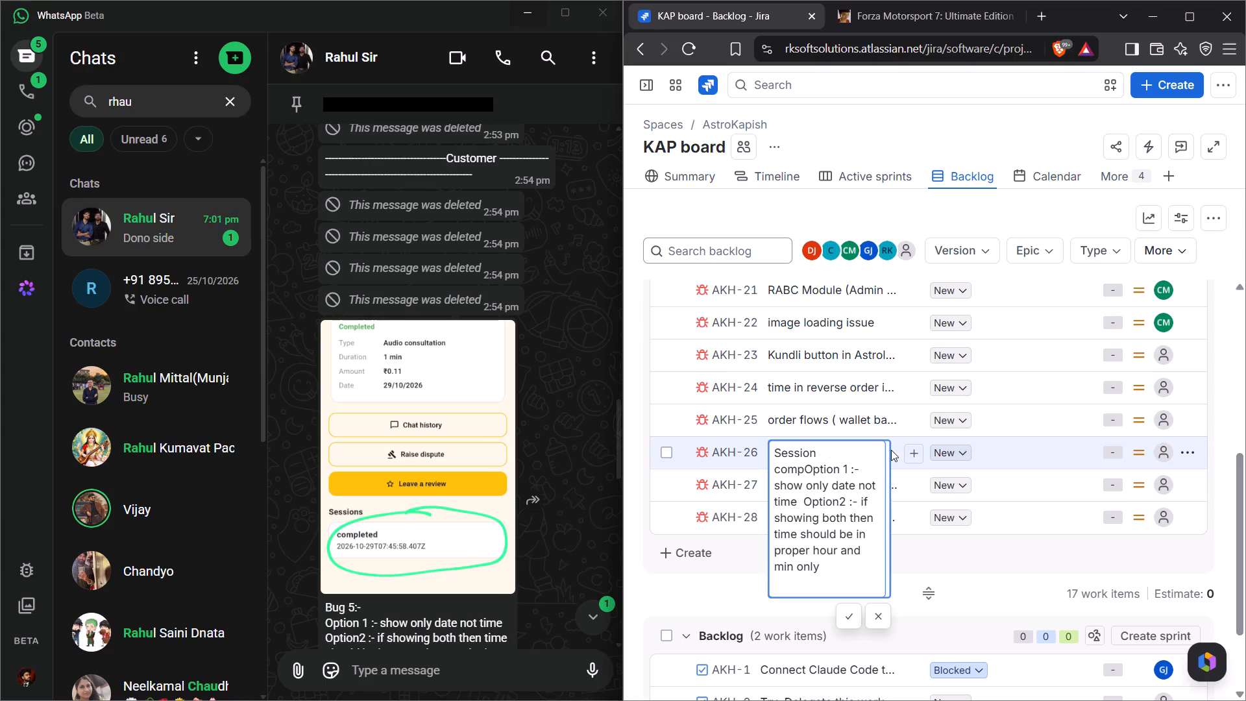
{"action": "type", "text": "leted"}
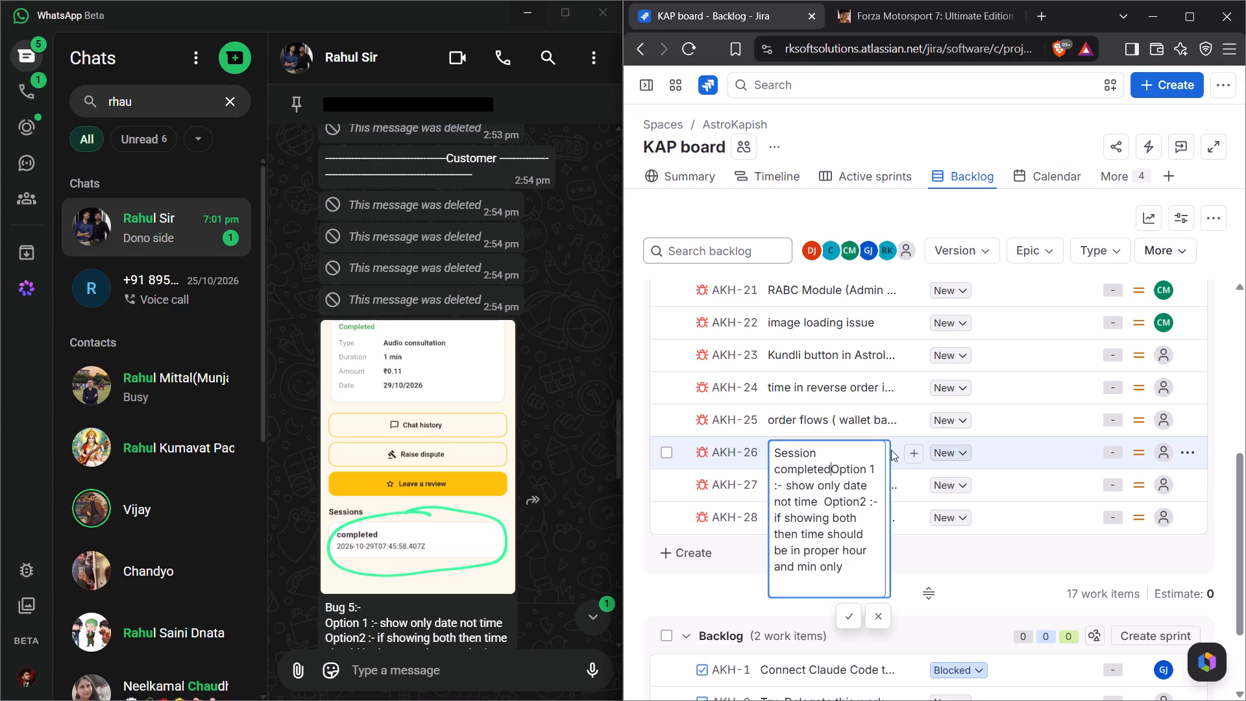
{"action": "key", "text": "space"}
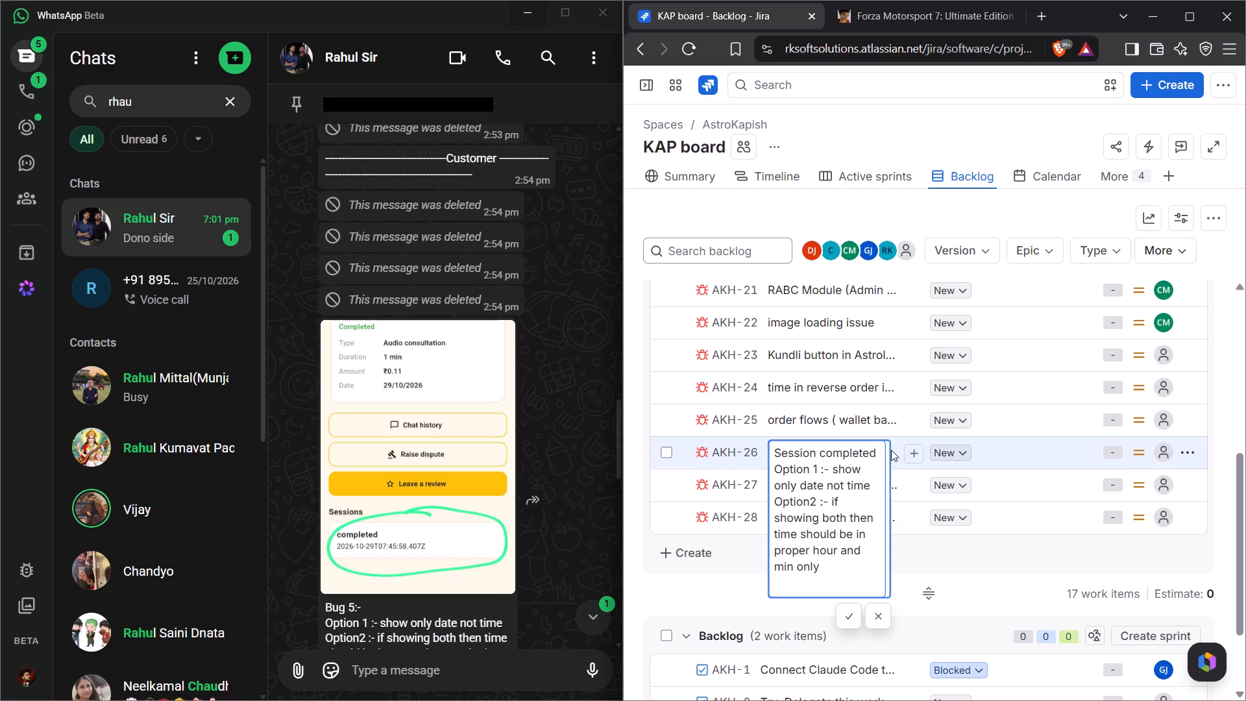
{"action": "type", "text": "infor"}
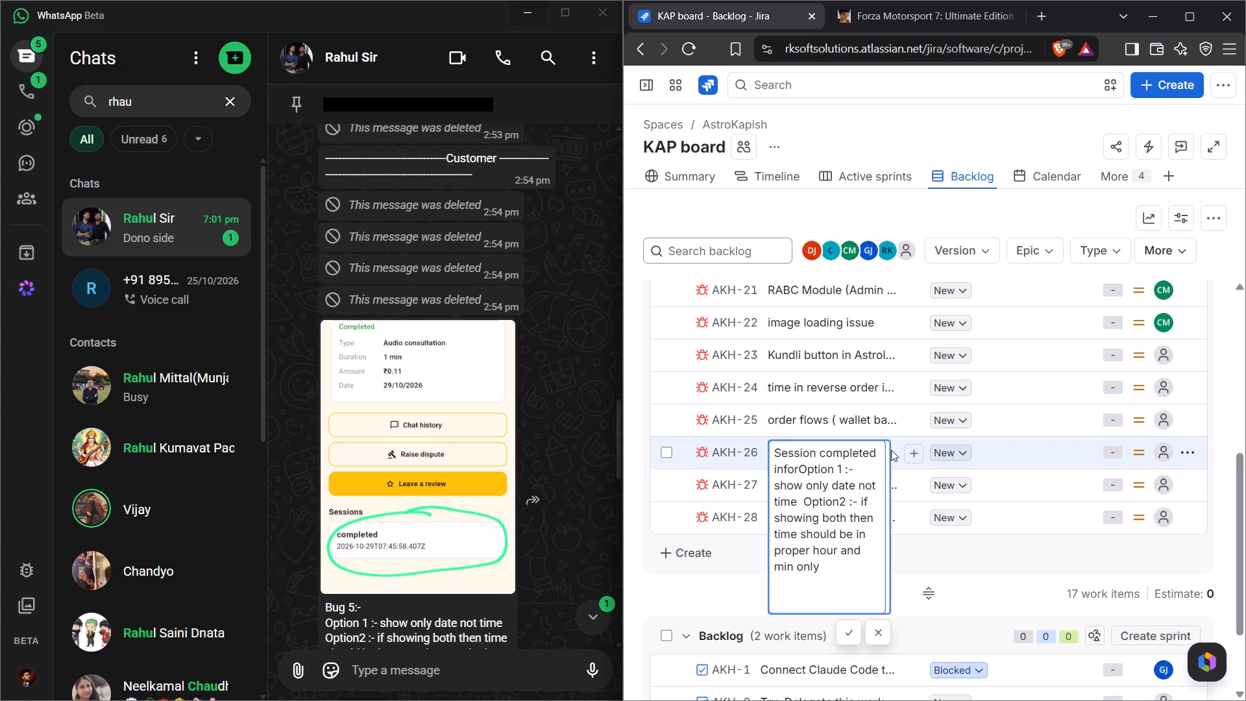
{"action": "key", "text": "BackSpace"}
{"action": "key", "text": "BackSpace"}
{"action": "key", "text": "BackSpace"}
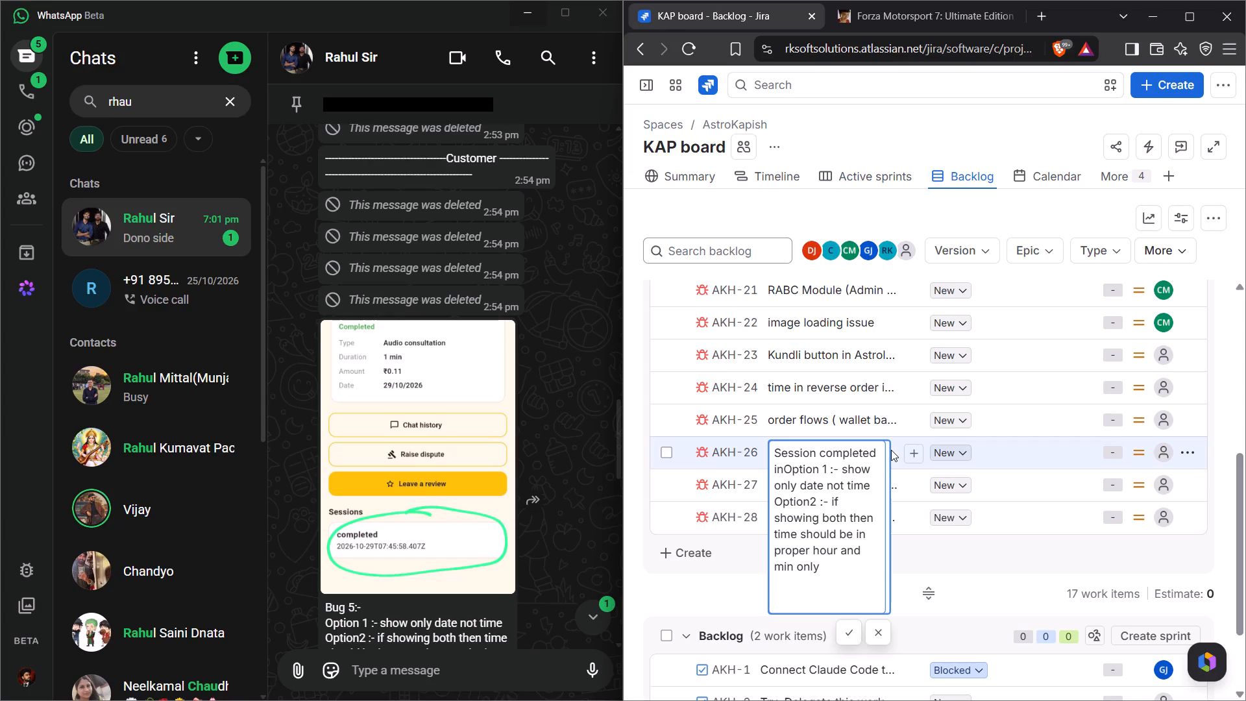
{"action": "key", "text": "BackSpace"}
{"action": "key", "text": "BackSpace"}
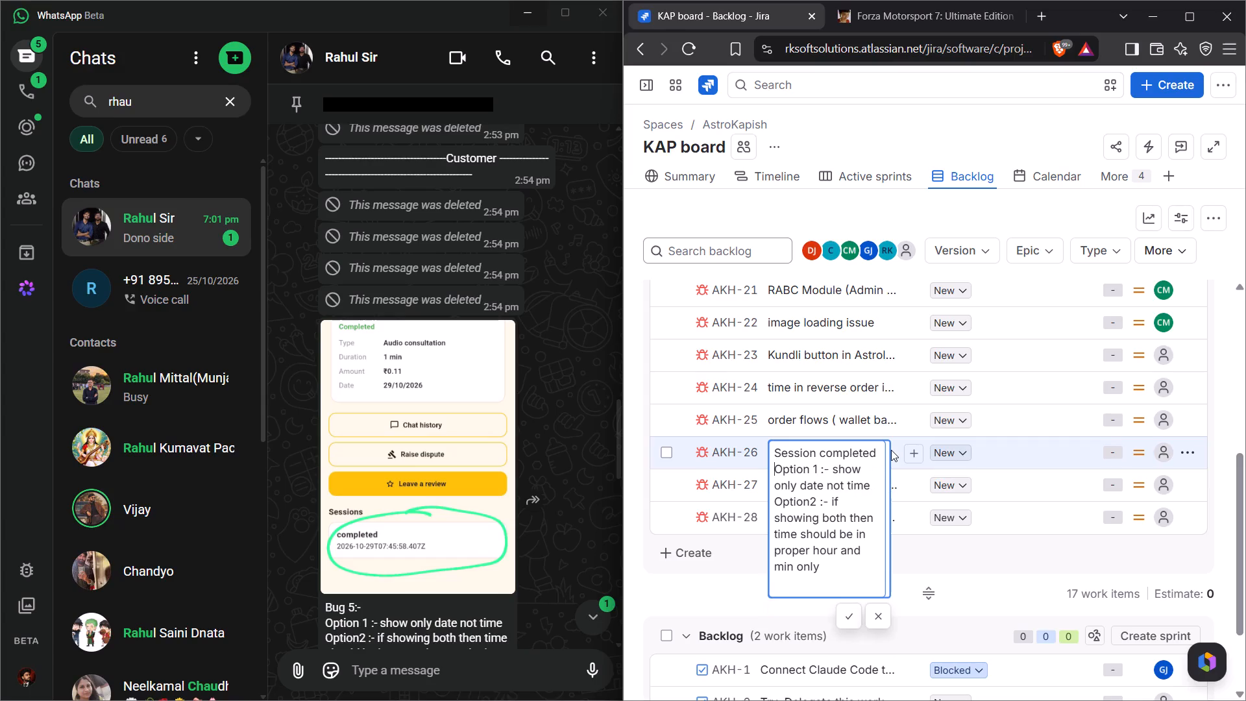
{"action": "type", "text": "date"}
{"action": "key", "text": "space"}
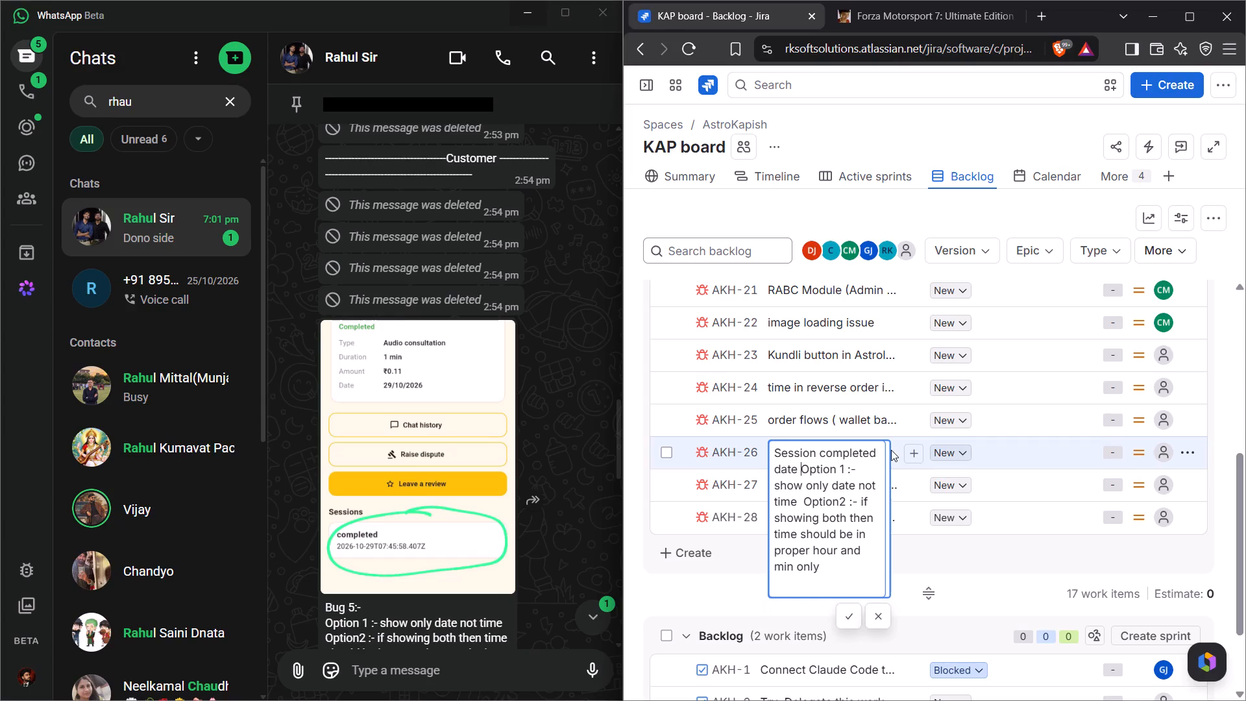
{"action": "type", "text": "nad"}
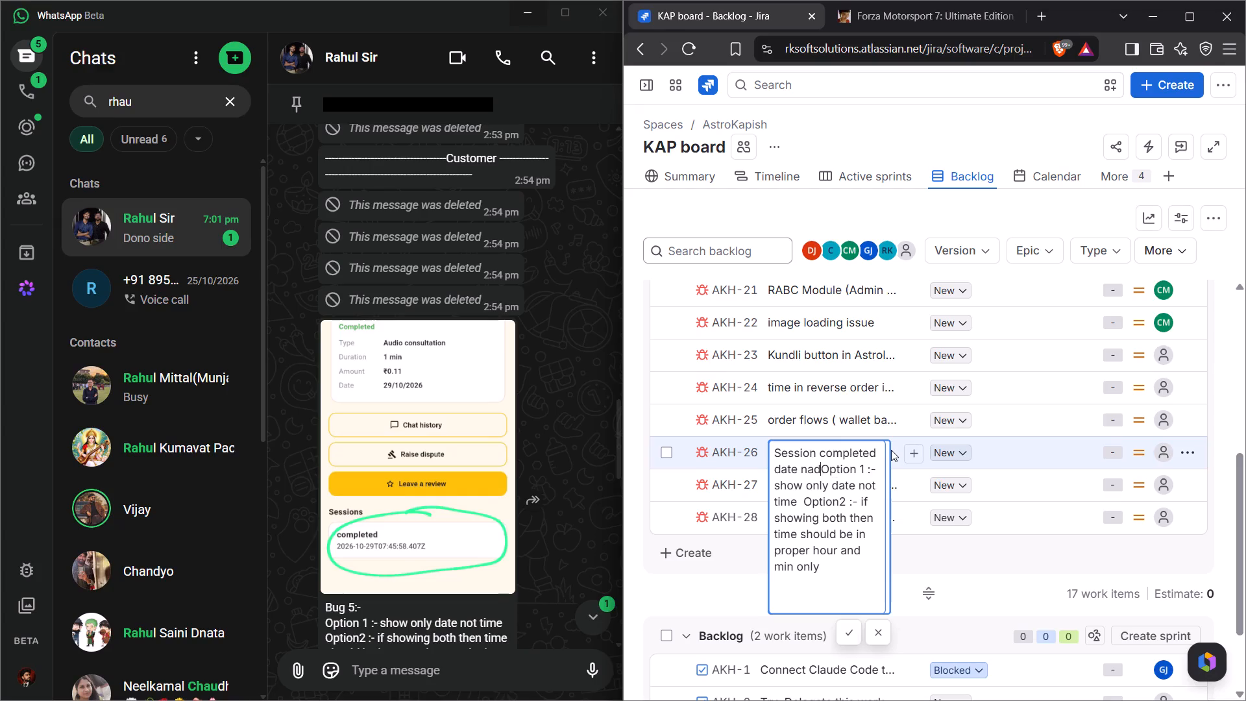
{"action": "key", "text": "BackSpace"}
{"action": "key", "text": "BackSpace"}
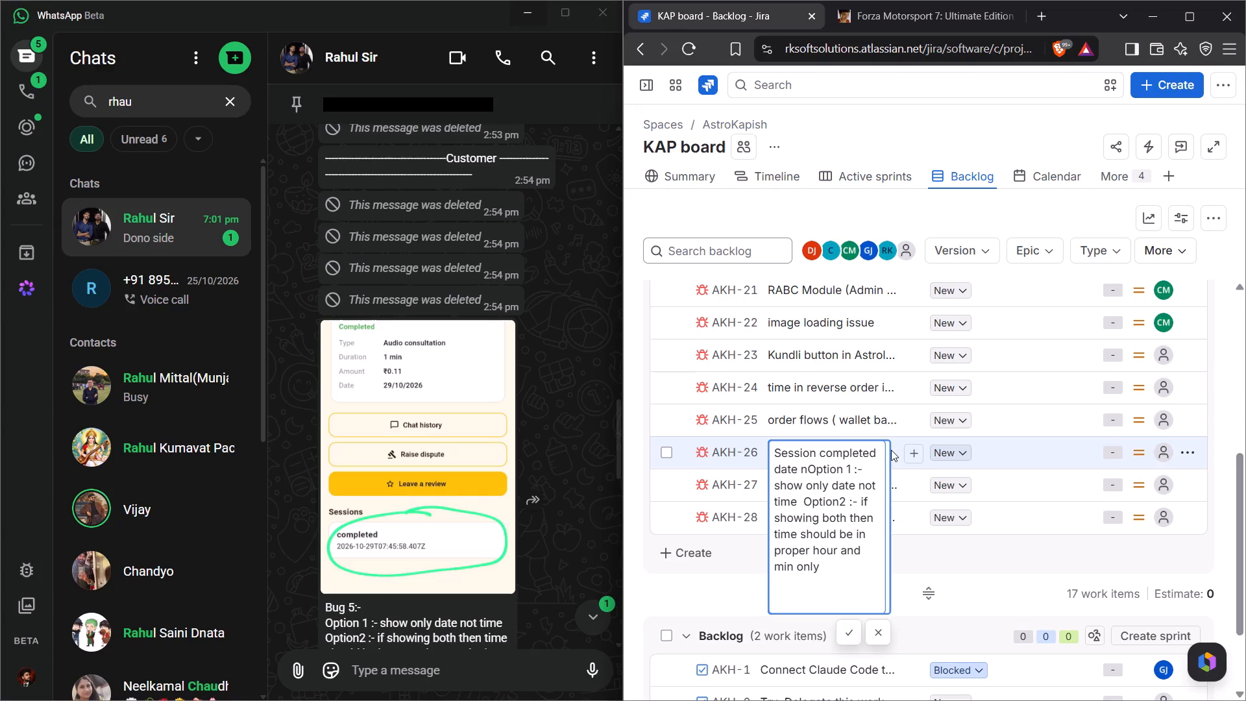
{"action": "key", "text": "BackSpace"}
{"action": "type", "text": "and time"}
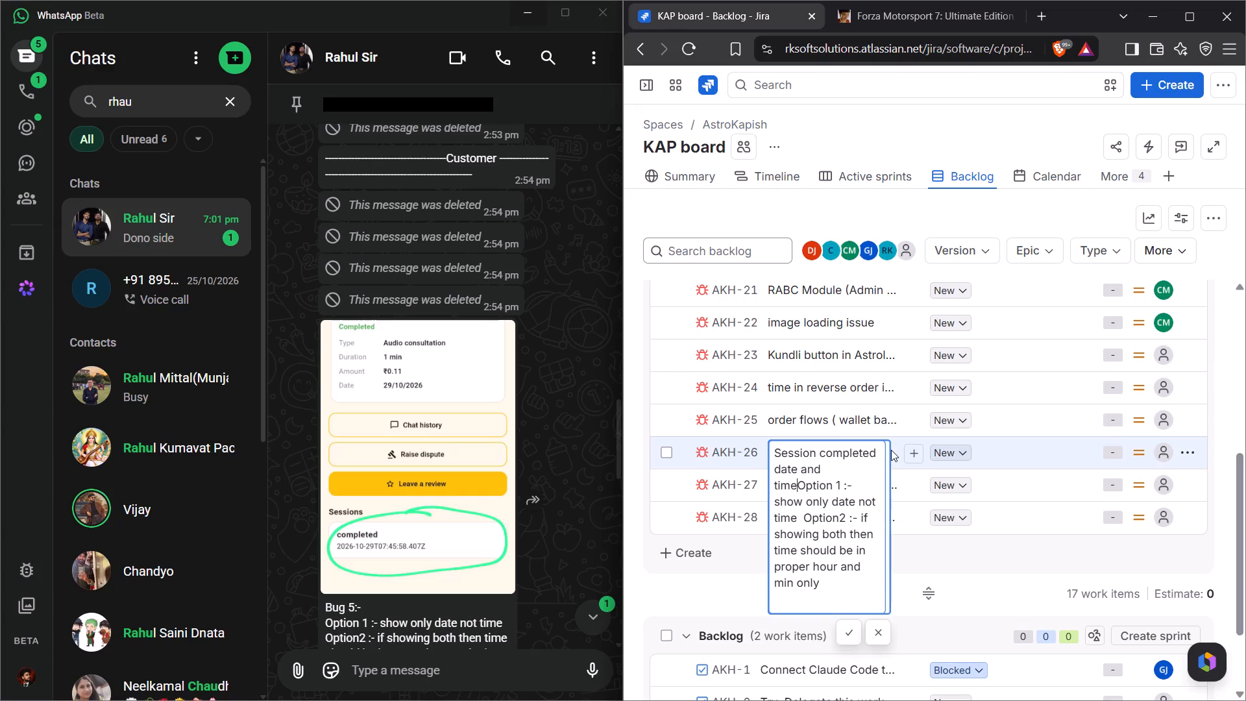
{"action": "key", "text": "Return"}
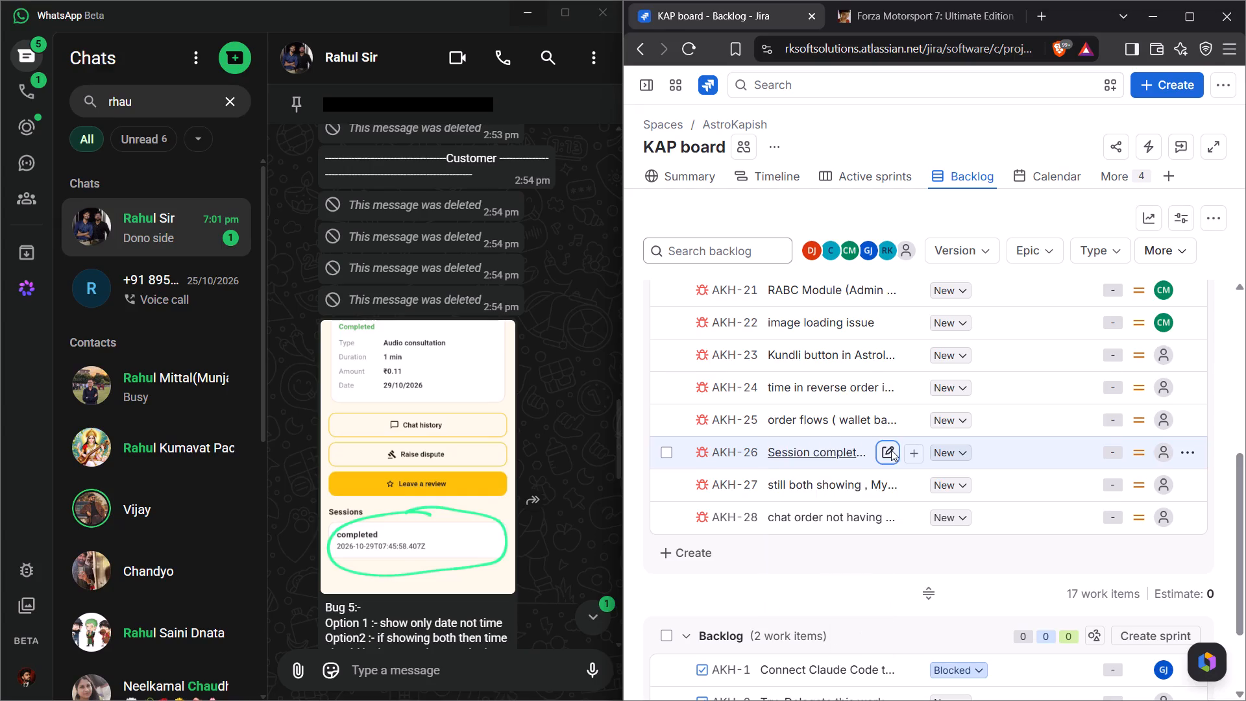
Open bug AKH-26 and review its full summary, details, sprint, priority and activity sections.
{"action": "left_click", "coordinate": [814, 445]}
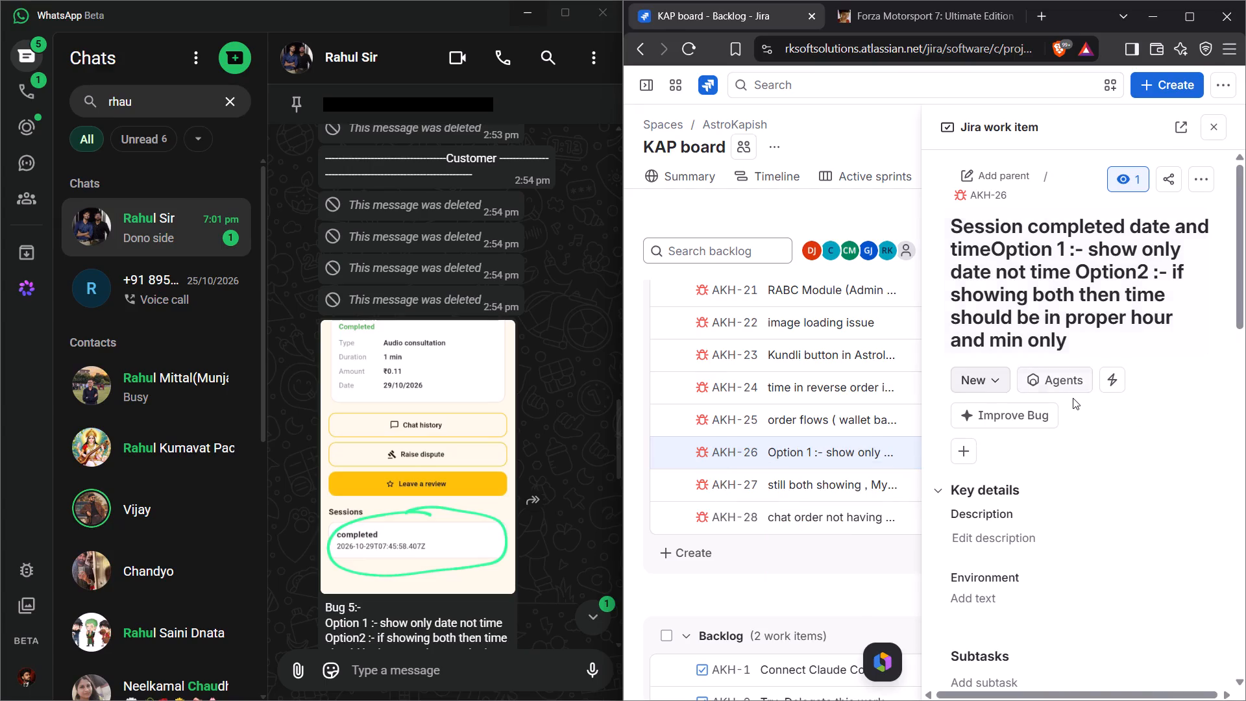
{"action": "scroll", "coordinate": [1073, 398], "scroll_direction": "down", "scroll_amount": 7}
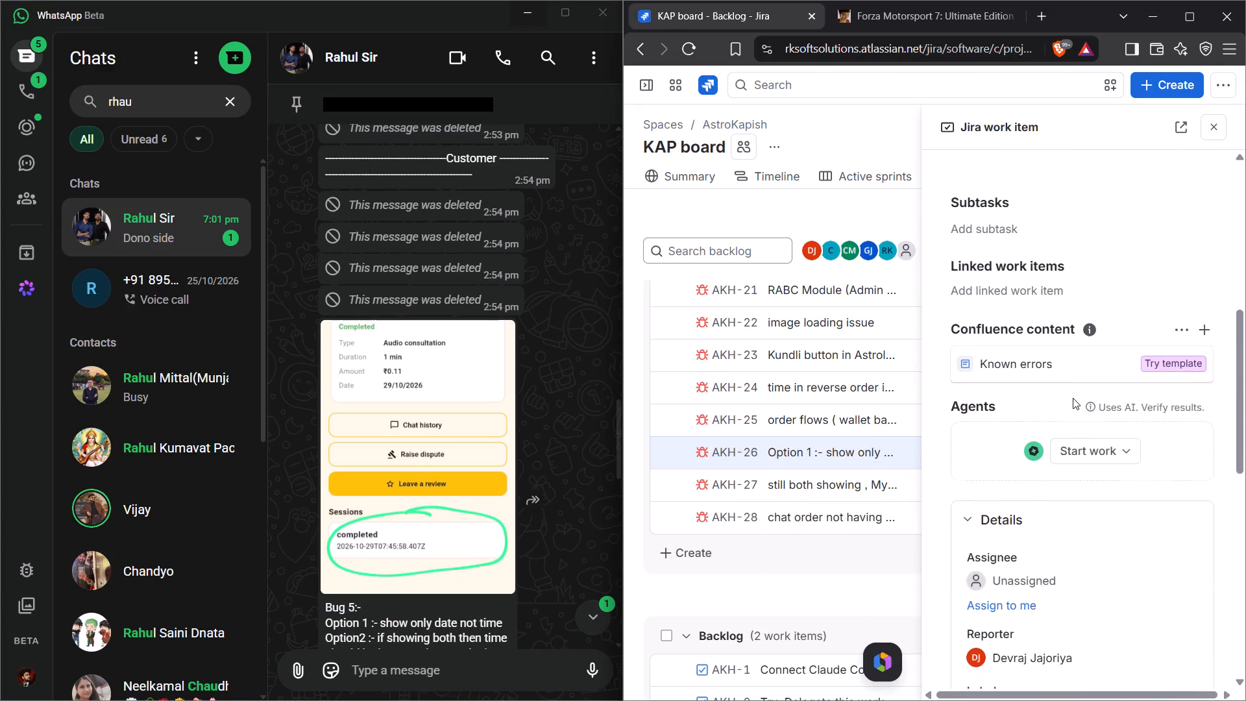
{"action": "scroll", "coordinate": [1073, 398], "scroll_direction": "down", "scroll_amount": 5}
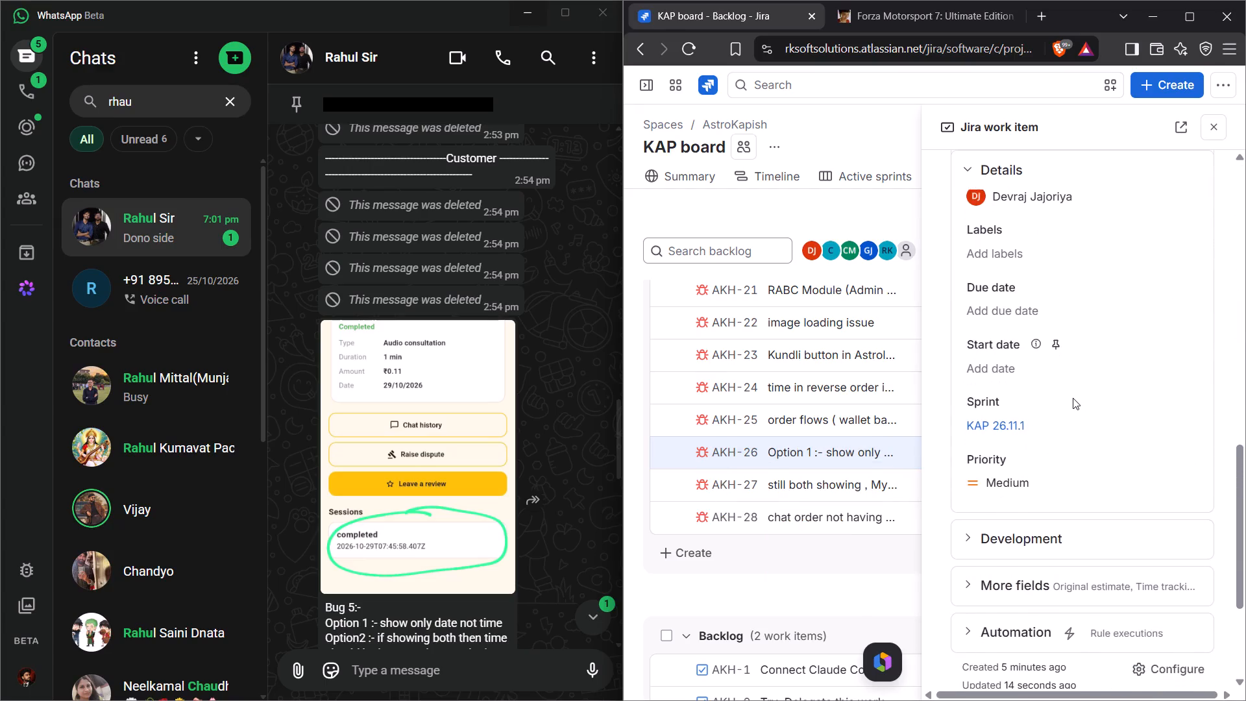
{"action": "scroll", "coordinate": [1073, 398], "scroll_direction": "down", "scroll_amount": 3}
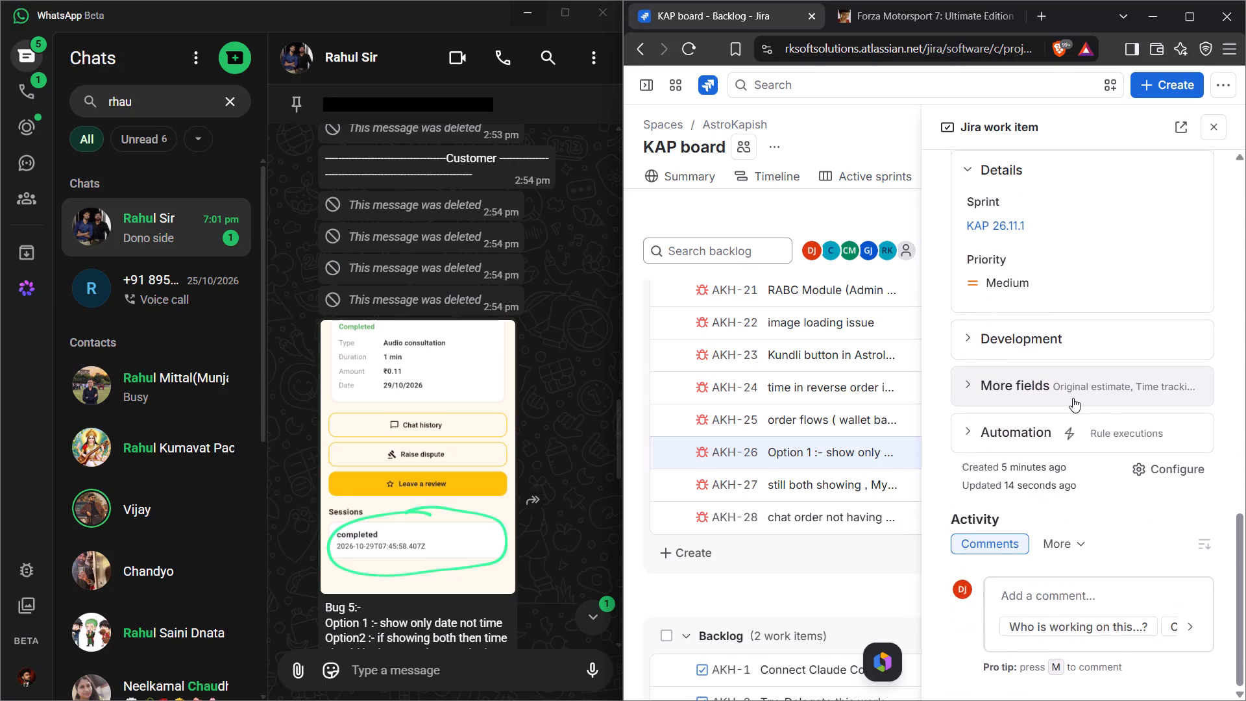
{"action": "scroll", "coordinate": [1073, 398], "scroll_direction": "down", "scroll_amount": 1}
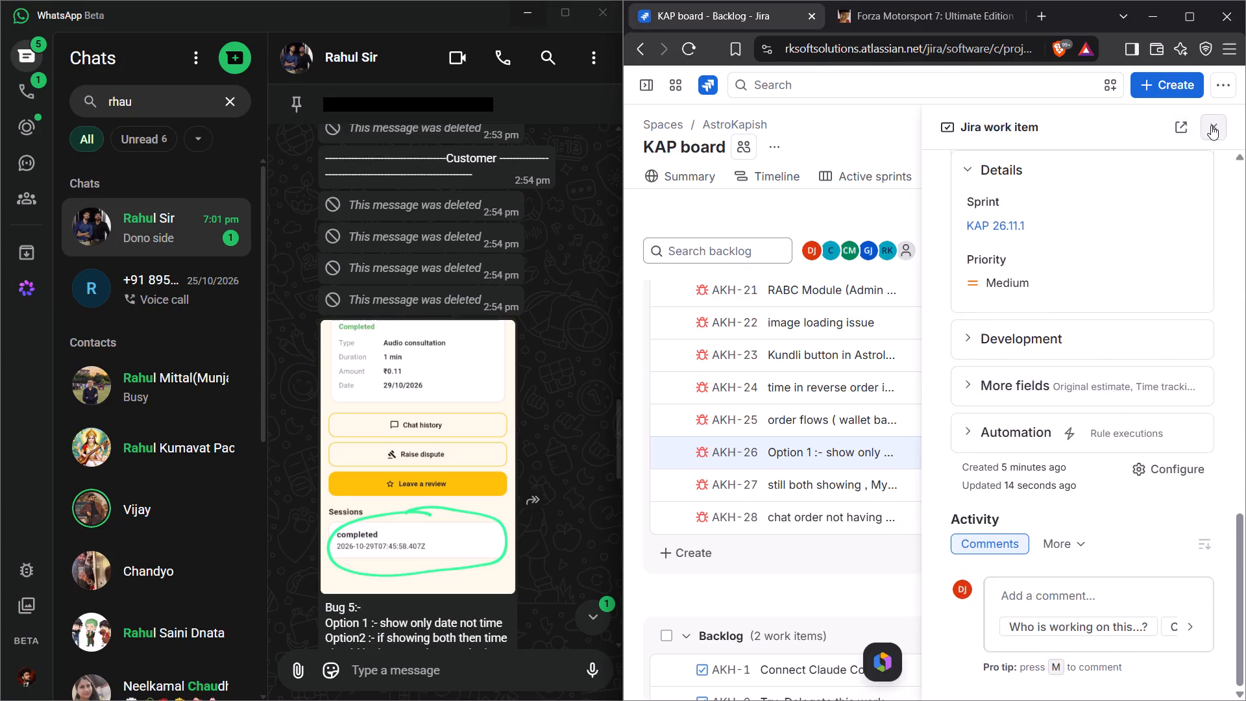
{"action": "left_click", "coordinate": [1211, 125]}
{"action": "scroll", "coordinate": [910, 387], "scroll_direction": "down", "scroll_amount": 1}
{"action": "scroll", "coordinate": [910, 387], "scroll_direction": "up", "scroll_amount": 1}
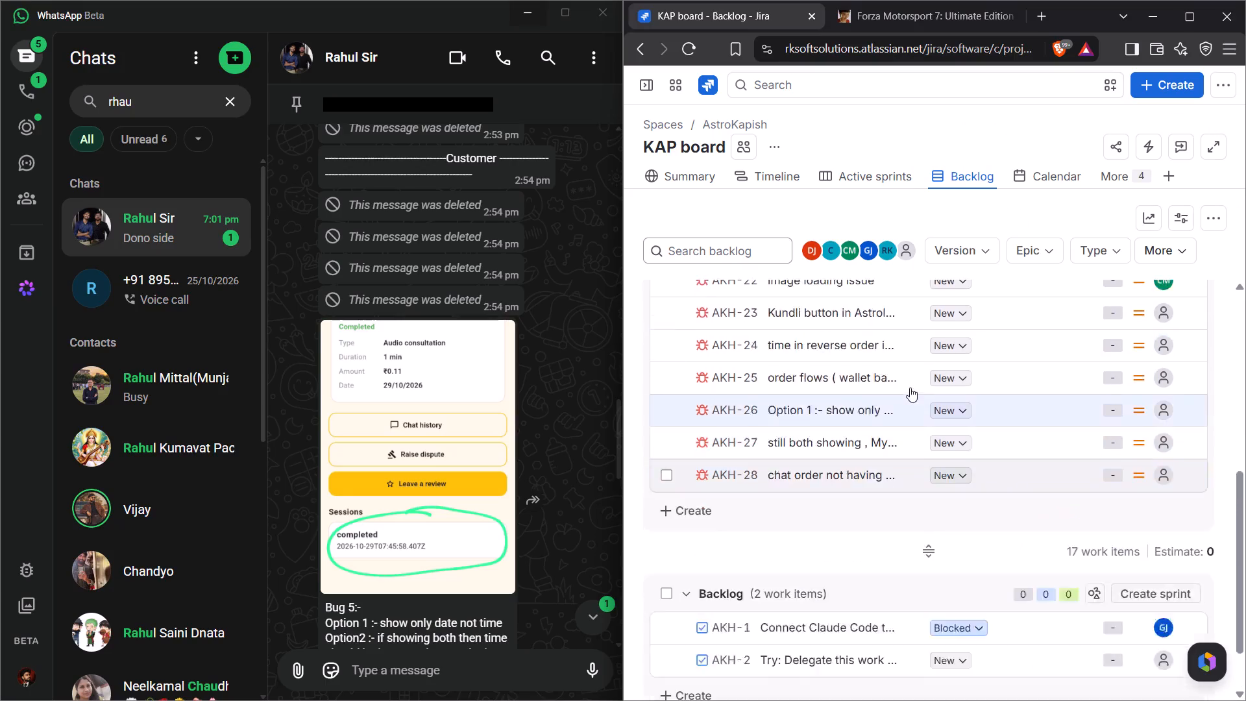
{"action": "scroll", "coordinate": [910, 387], "scroll_direction": "up", "scroll_amount": 4}
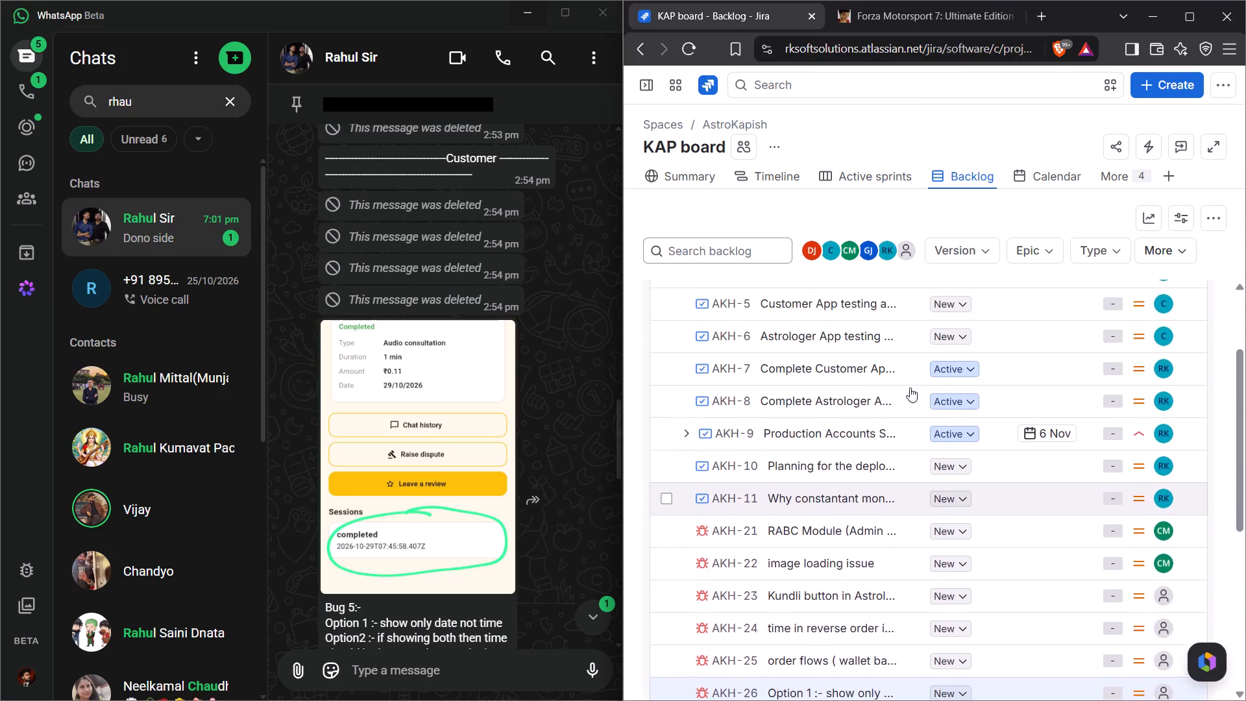
{"action": "scroll", "coordinate": [910, 387], "scroll_direction": "up", "scroll_amount": 3}
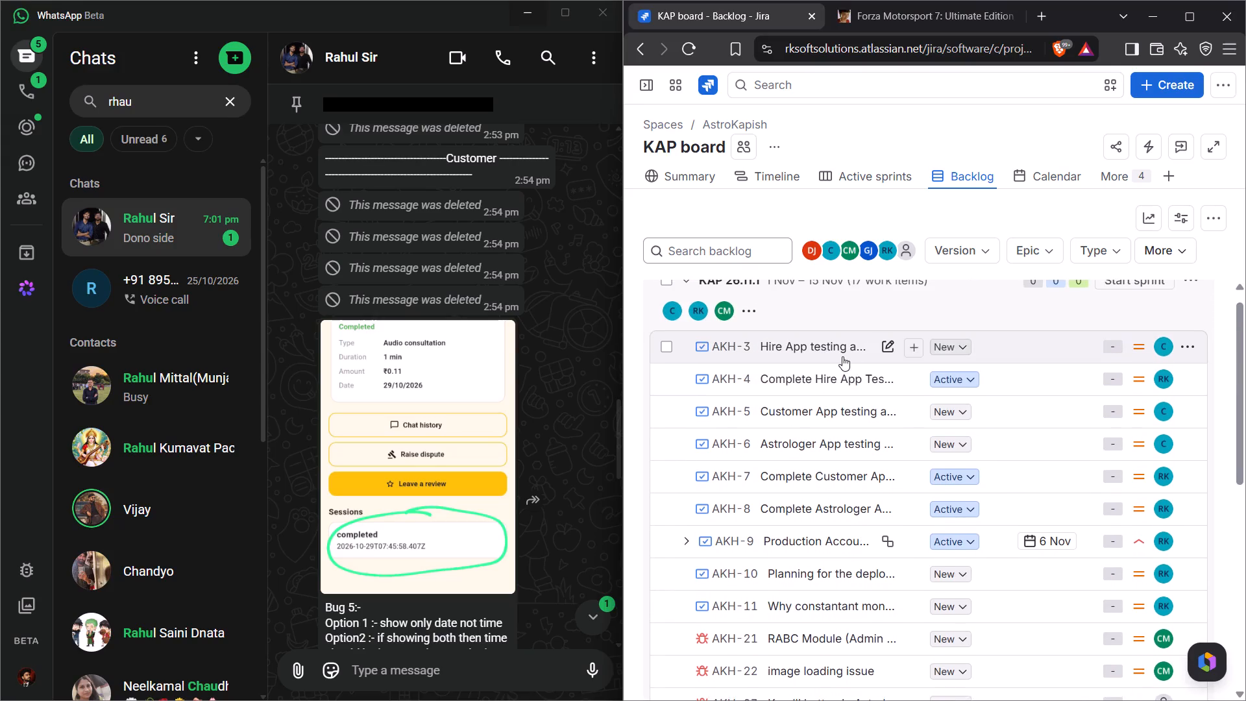
{"action": "scroll", "coordinate": [842, 356], "scroll_direction": "up", "scroll_amount": 3}
{"action": "scroll", "coordinate": [842, 356], "scroll_direction": "down", "scroll_amount": 1}
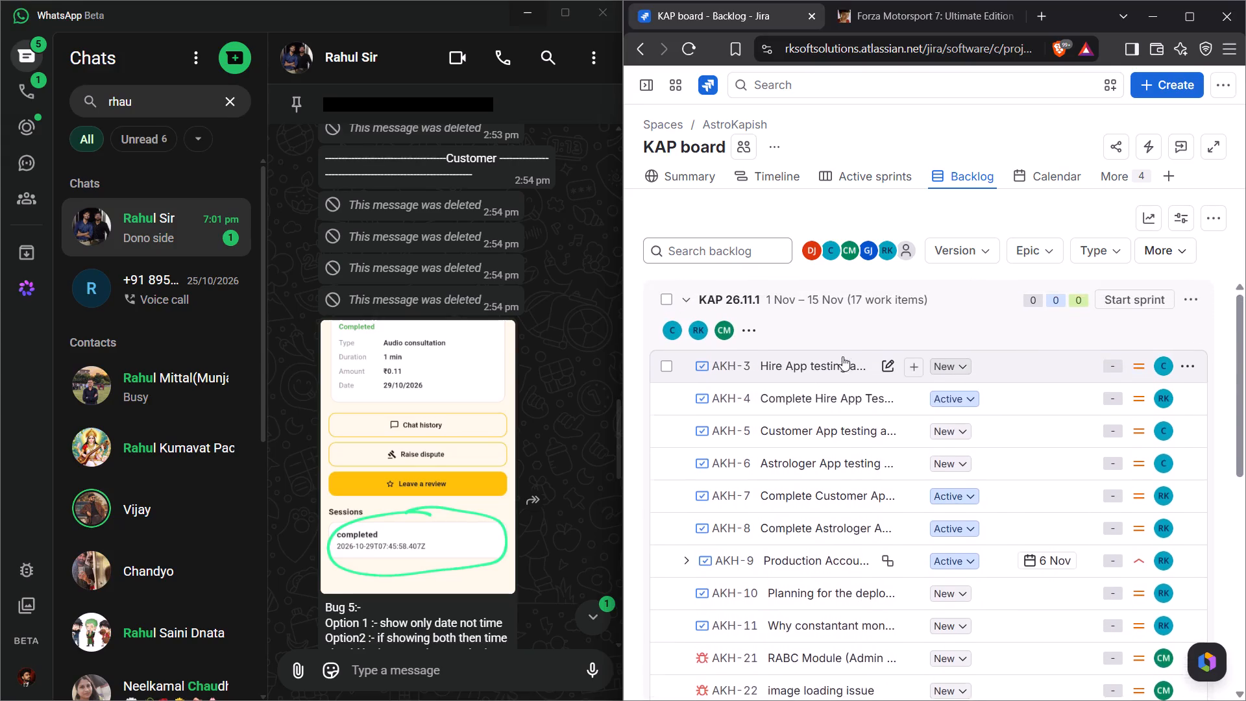
{"action": "scroll", "coordinate": [842, 356], "scroll_direction": "down", "scroll_amount": 5}
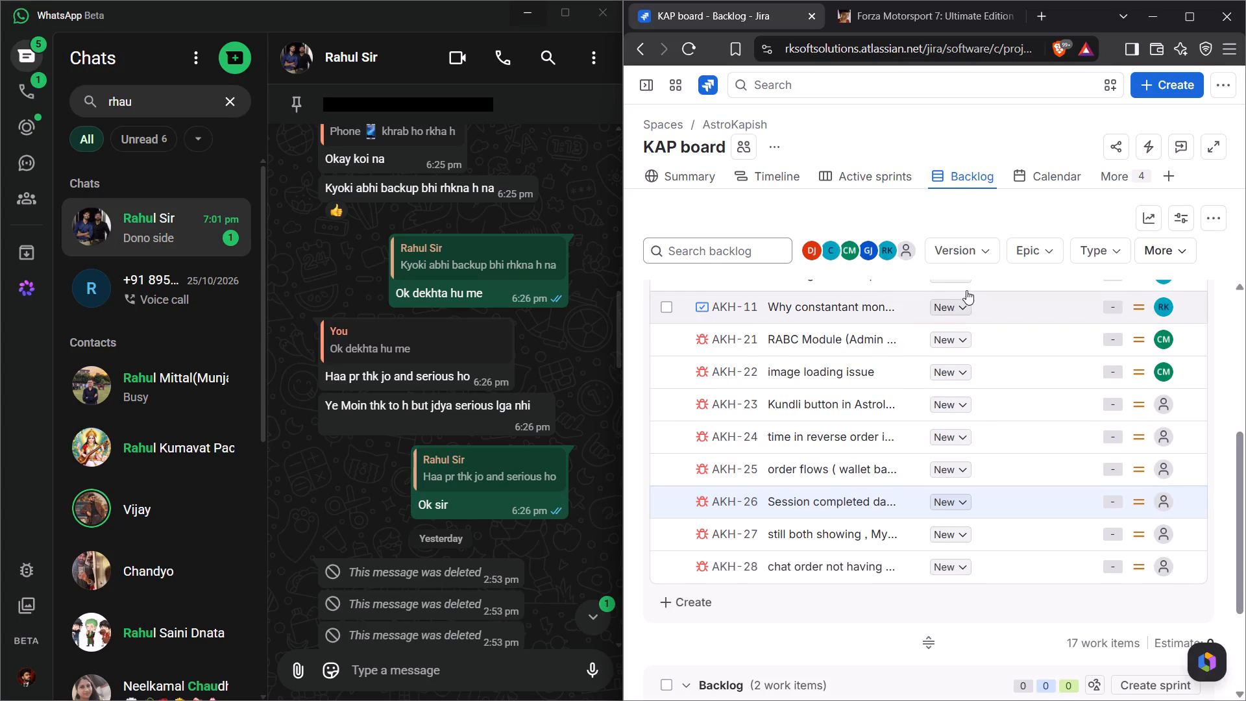
{"action": "left_click", "coordinate": [962, 340]}
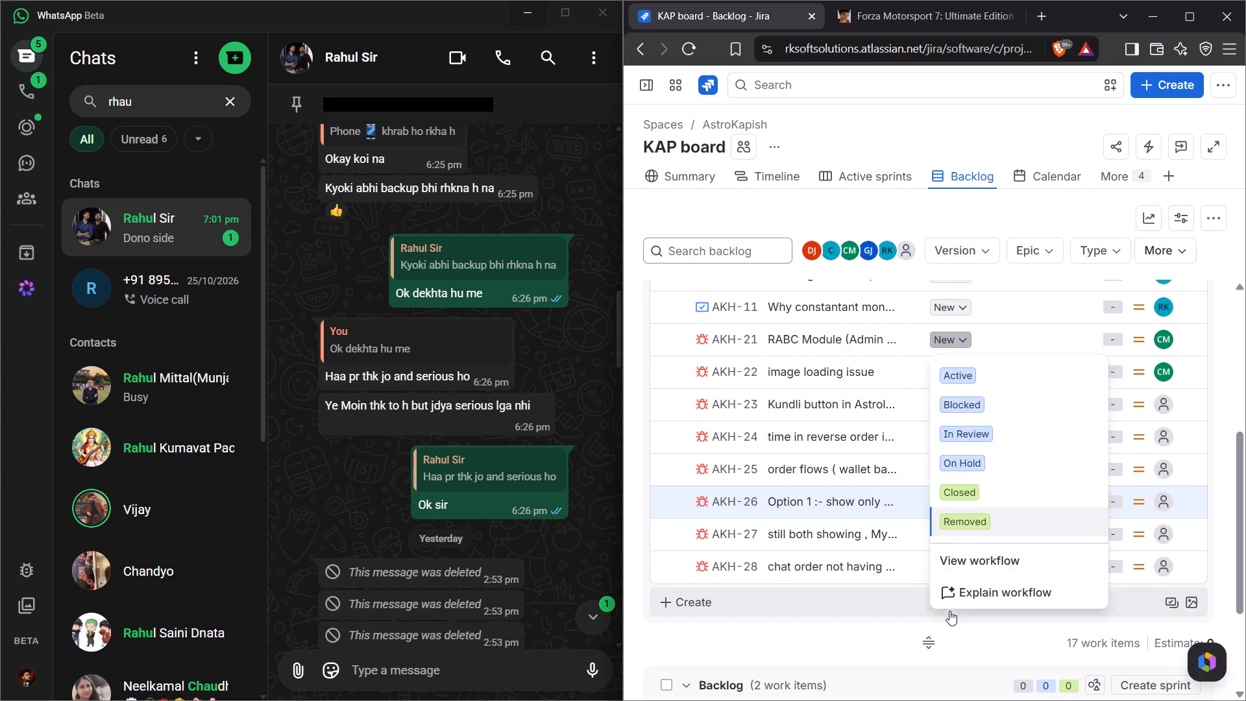
Review the work items in the KAP 26.11.1 sprint and the backlog below it, checking their statuses and assignees.
{"action": "scroll", "coordinate": [1057, 440], "scroll_direction": "up", "scroll_amount": 2}
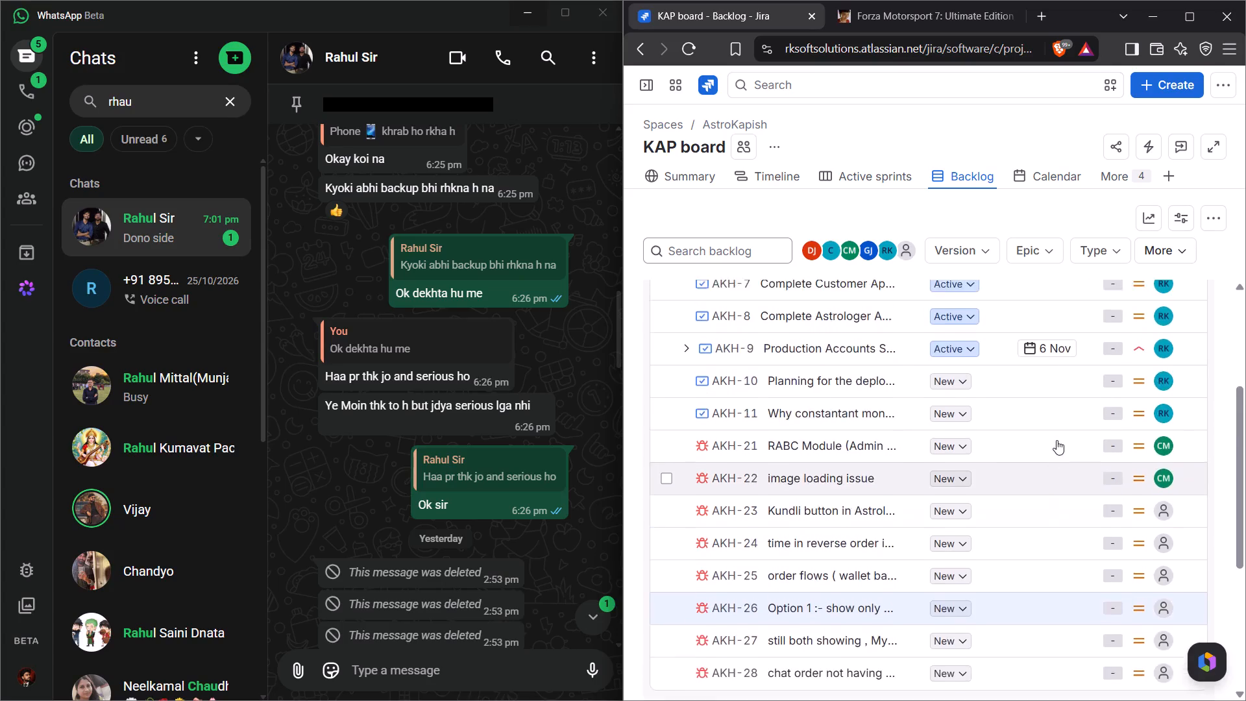
{"action": "scroll", "coordinate": [1057, 440], "scroll_direction": "up", "scroll_amount": 3}
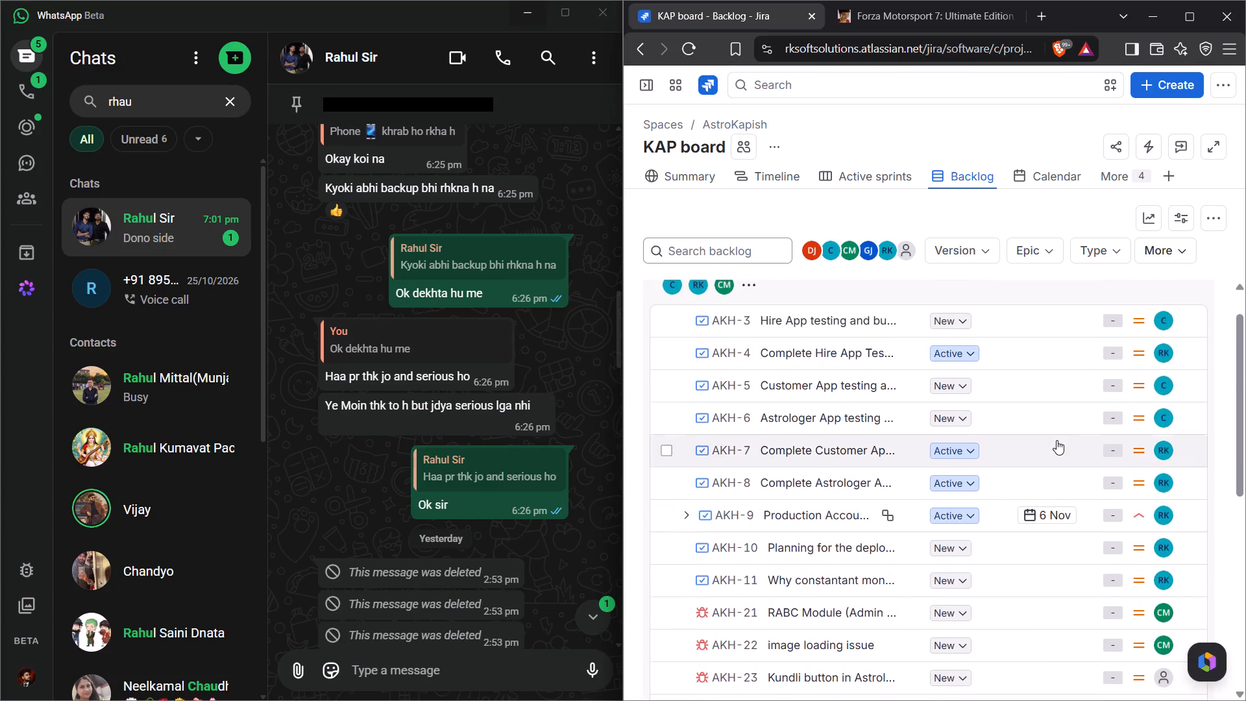
{"action": "scroll", "coordinate": [1057, 440], "scroll_direction": "down", "scroll_amount": 1}
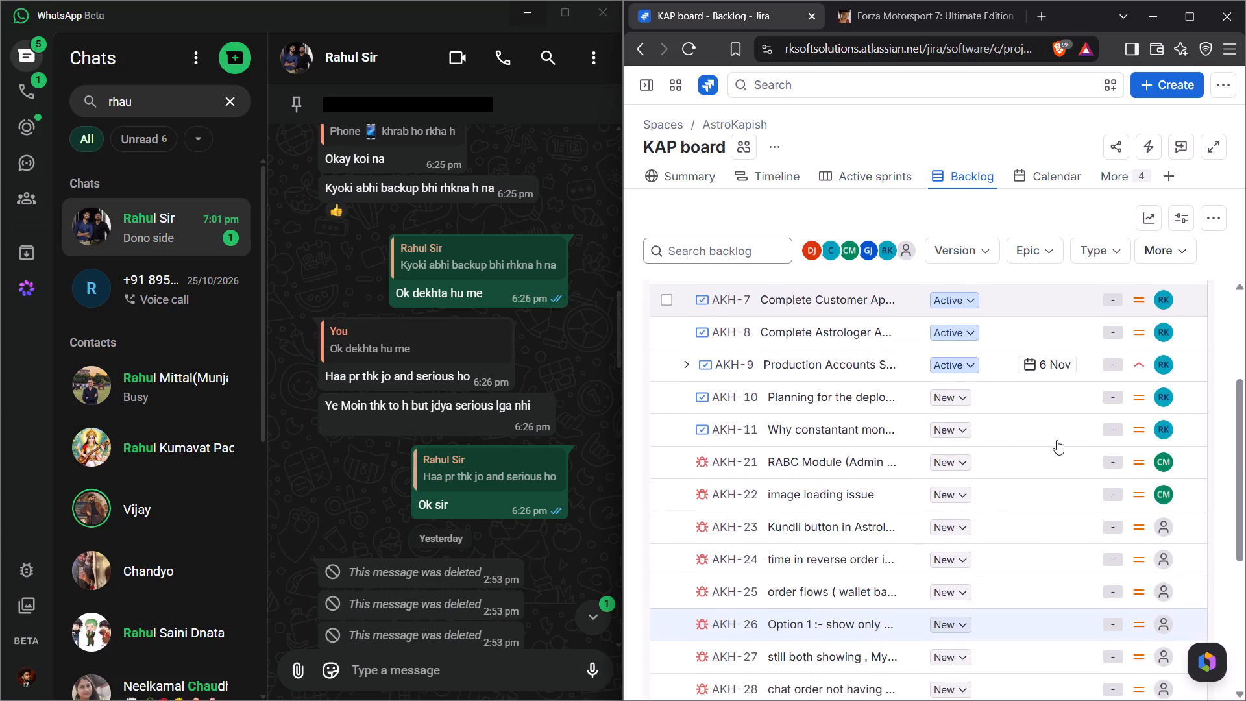
{"action": "scroll", "coordinate": [1057, 440], "scroll_direction": "down", "scroll_amount": 1}
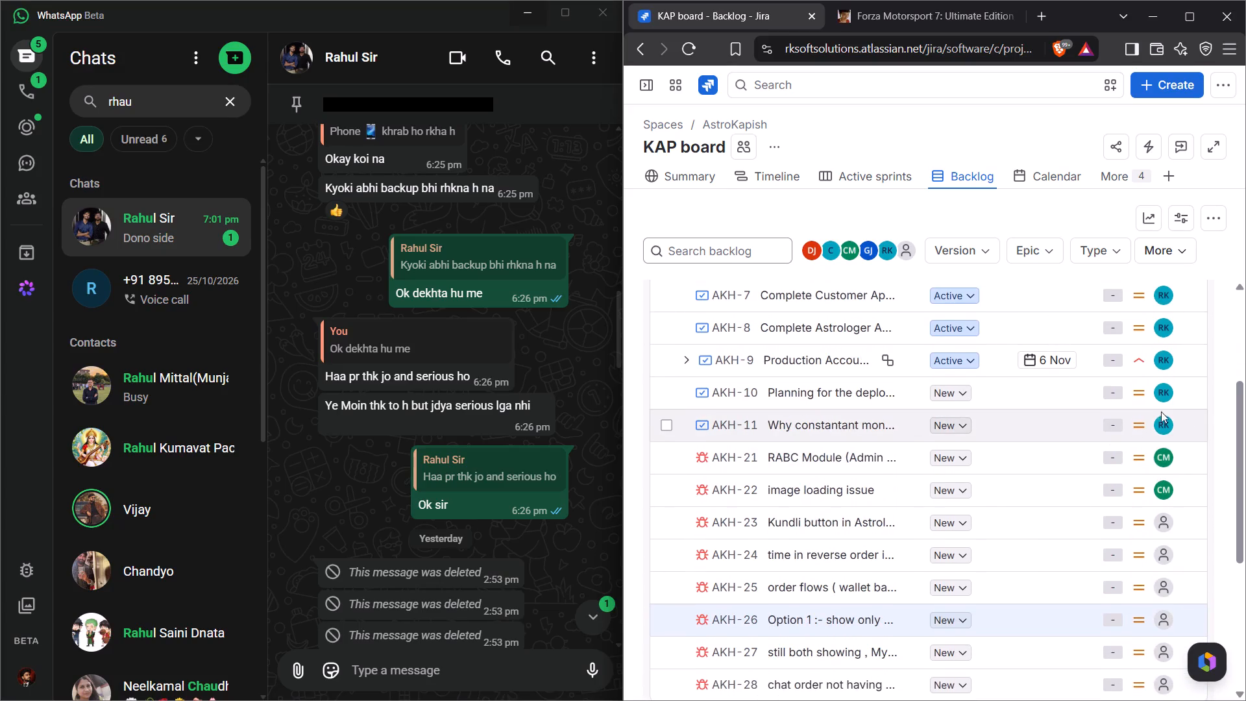
{"action": "scroll", "coordinate": [1153, 354], "scroll_direction": "down", "scroll_amount": 2}
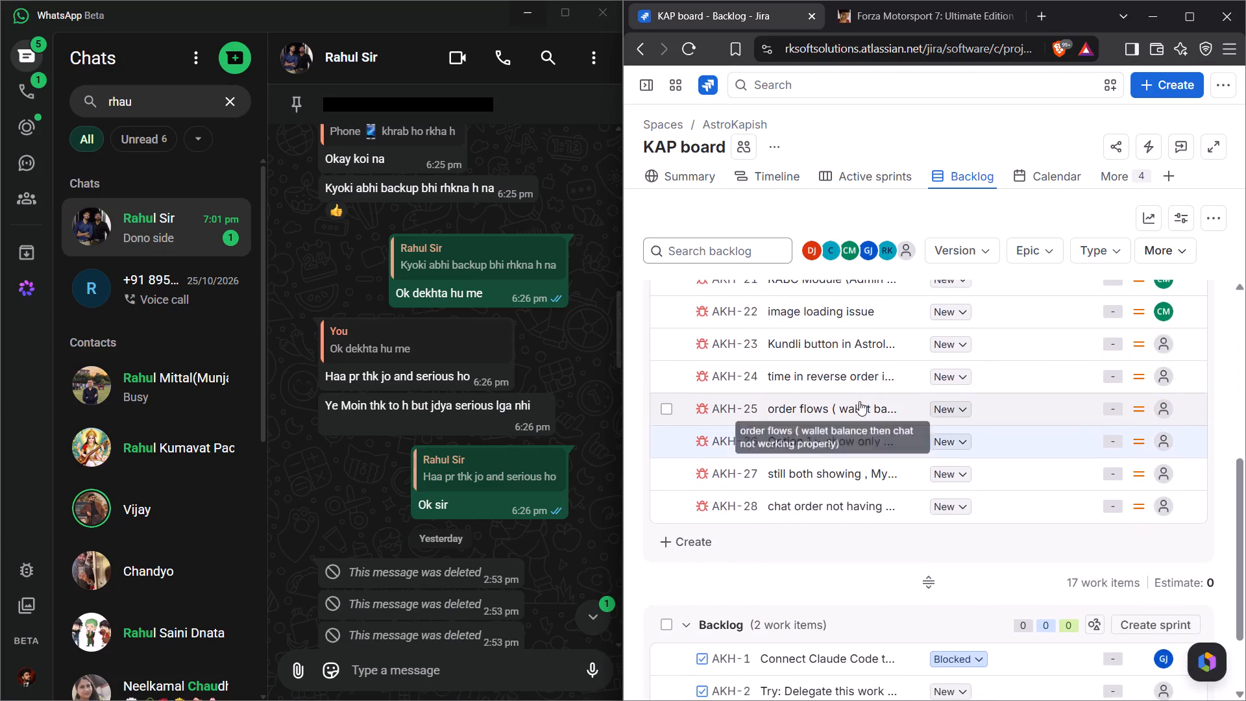
{"action": "scroll", "coordinate": [860, 401], "scroll_direction": "down", "scroll_amount": 3}
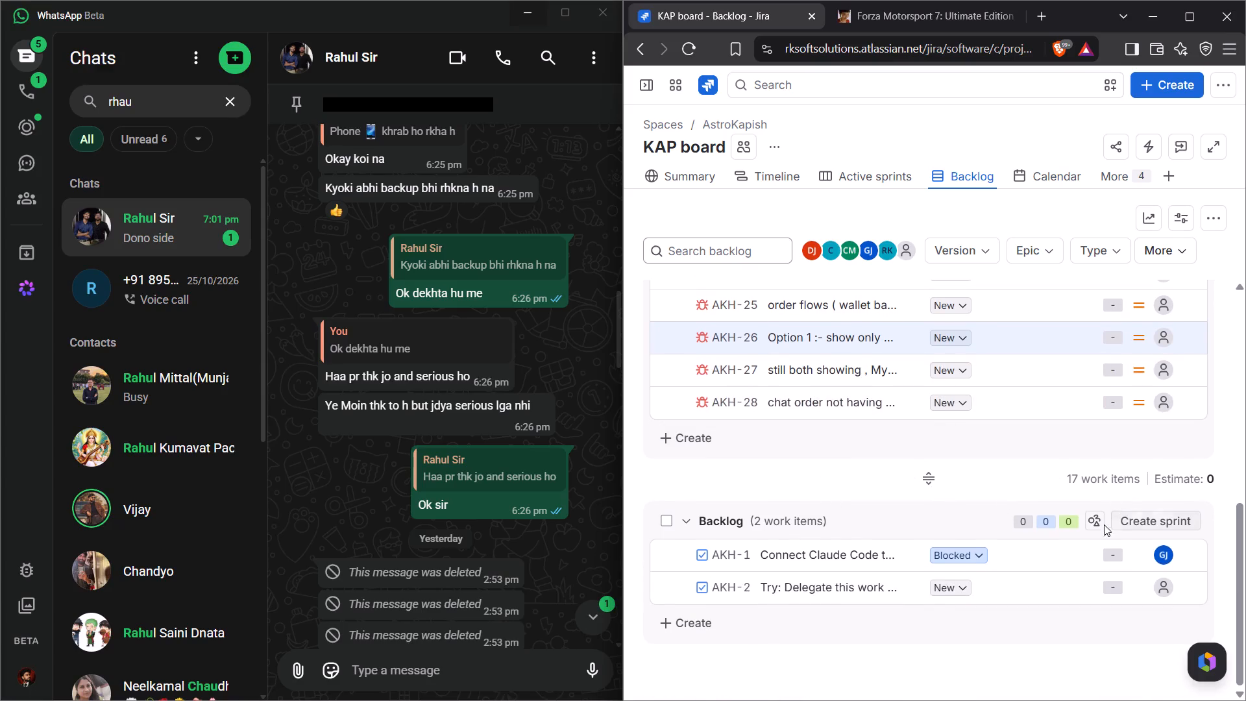
{"action": "scroll", "coordinate": [1100, 528], "scroll_direction": "down", "scroll_amount": 2}
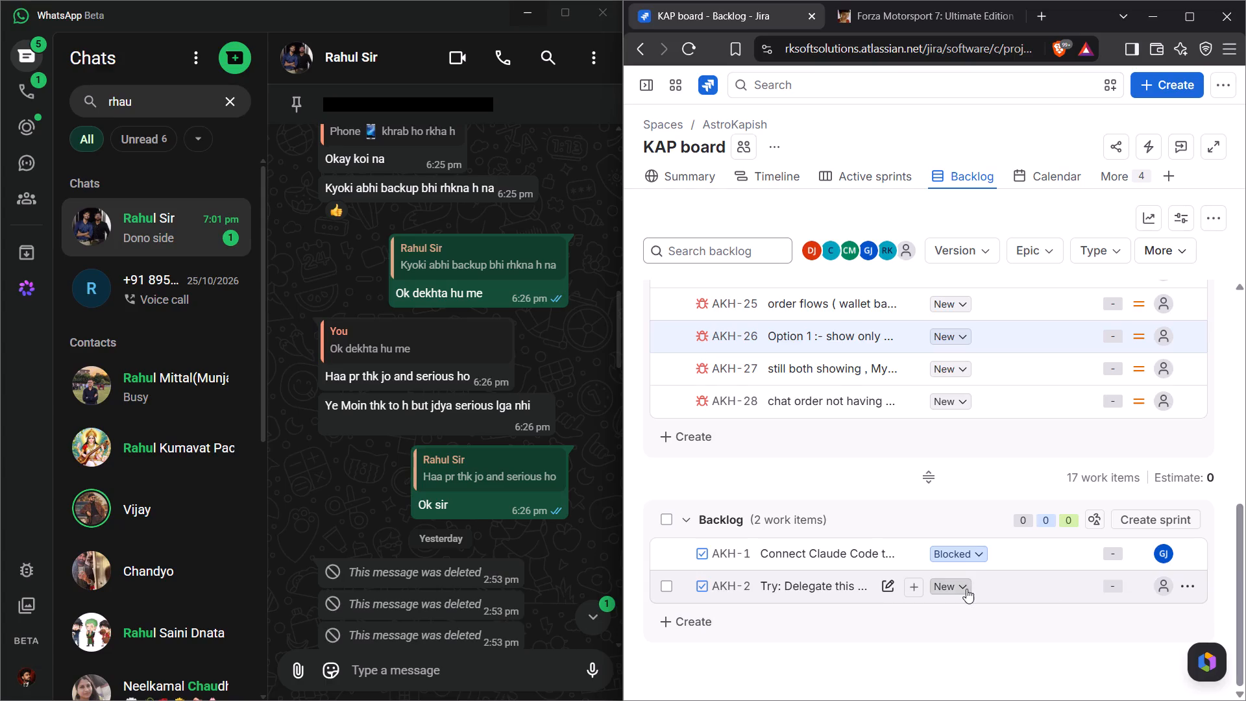
{"action": "scroll", "coordinate": [747, 326], "scroll_direction": "up", "scroll_amount": 8}
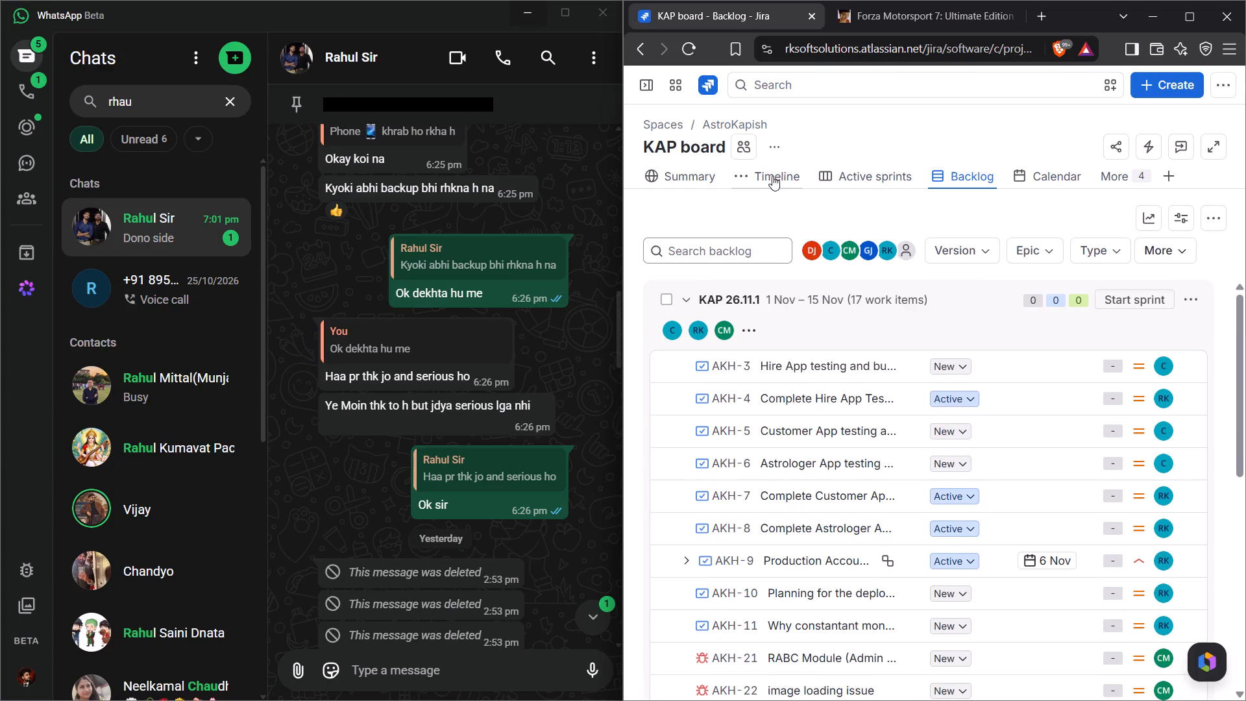
Look through the KAP board's Timeline, Summary and Active sprints views.
{"action": "left_click", "coordinate": [772, 175]}
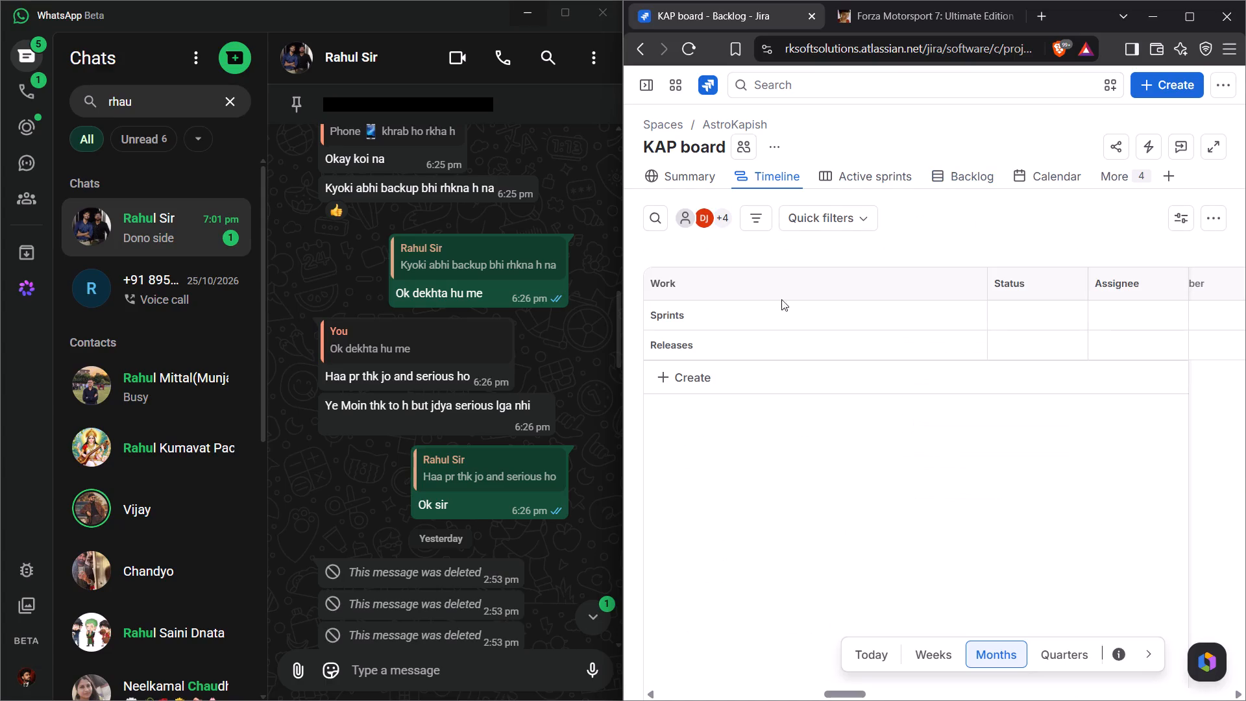
{"action": "left_click", "coordinate": [686, 166]}
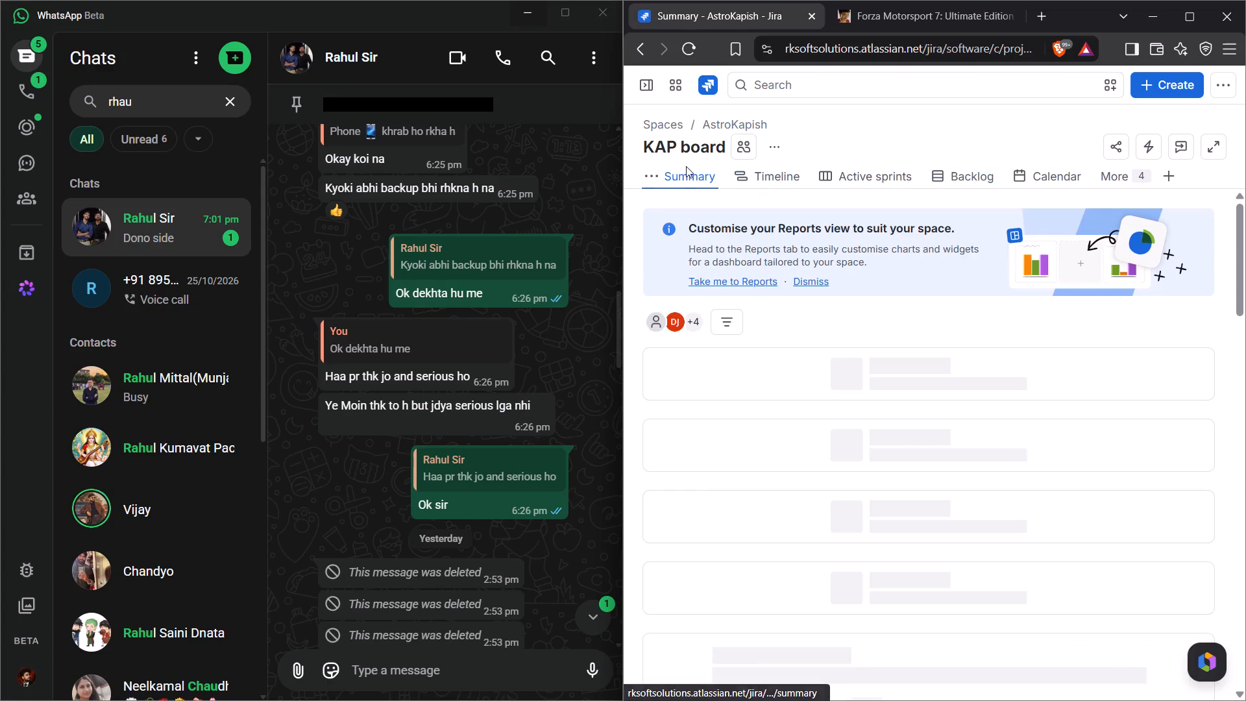
{"action": "left_click", "coordinate": [869, 171]}
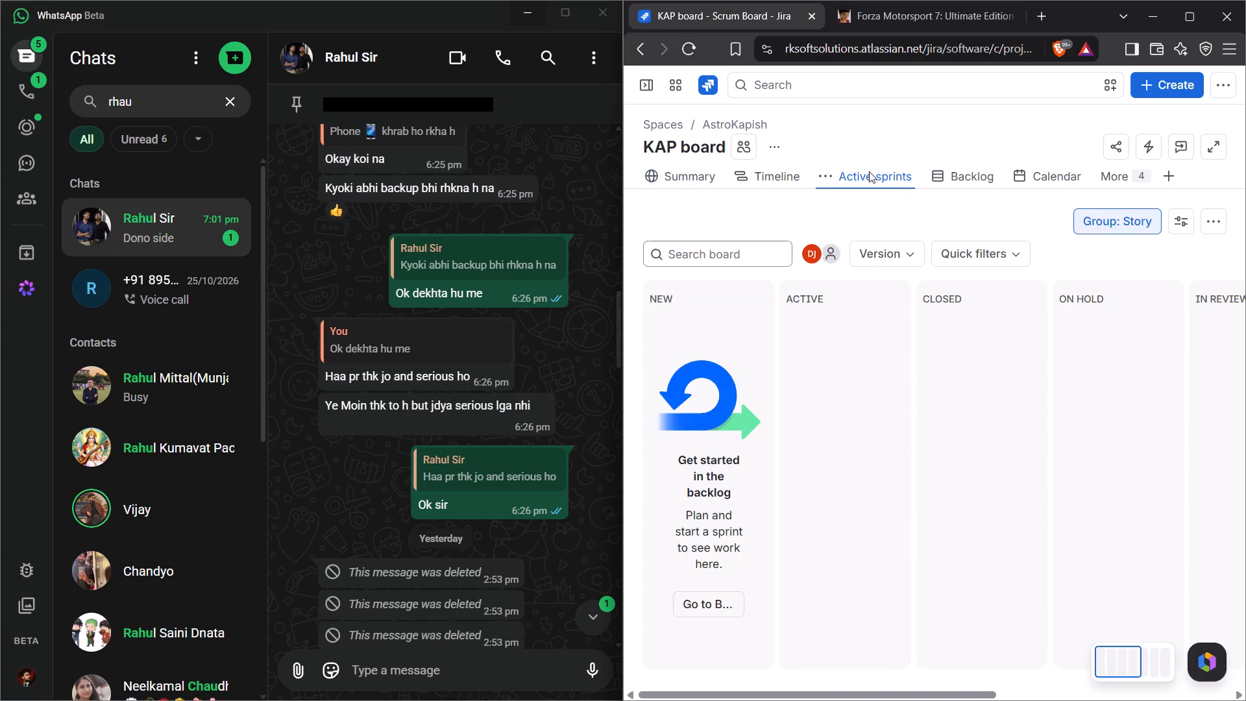
{"action": "scroll", "coordinate": [747, 424], "scroll_direction": "right", "scroll_amount": 2}
Examine the AstroKapish Summary in a maximized window, including status overview, priority breakdown, types of work and team workload.
{"action": "left_click", "coordinate": [698, 179]}
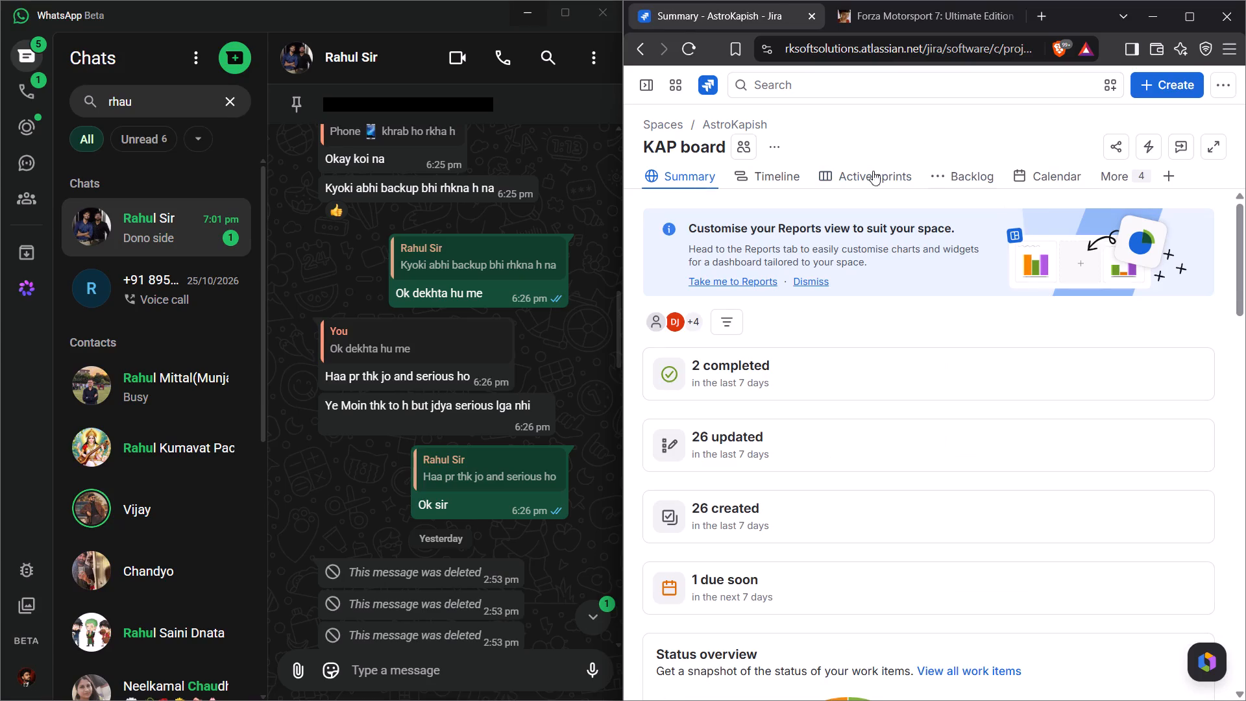
{"action": "left_click", "coordinate": [1194, 19]}
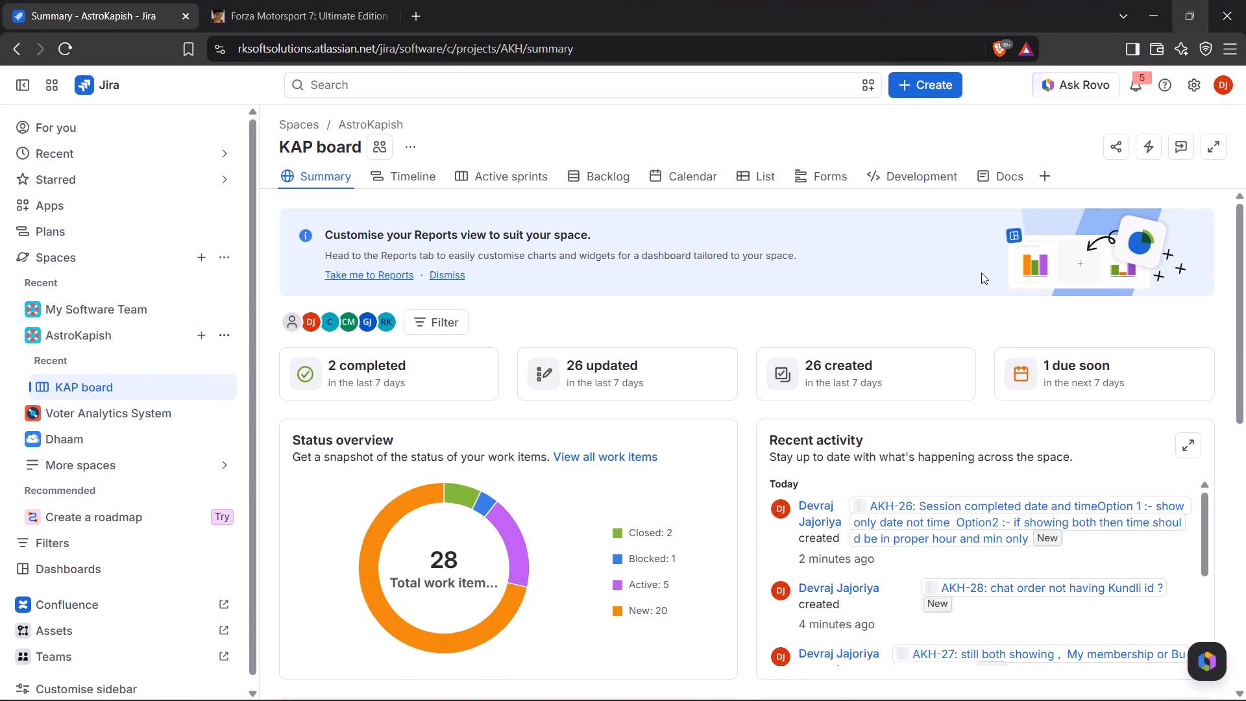
{"action": "left_click", "coordinate": [106, 338]}
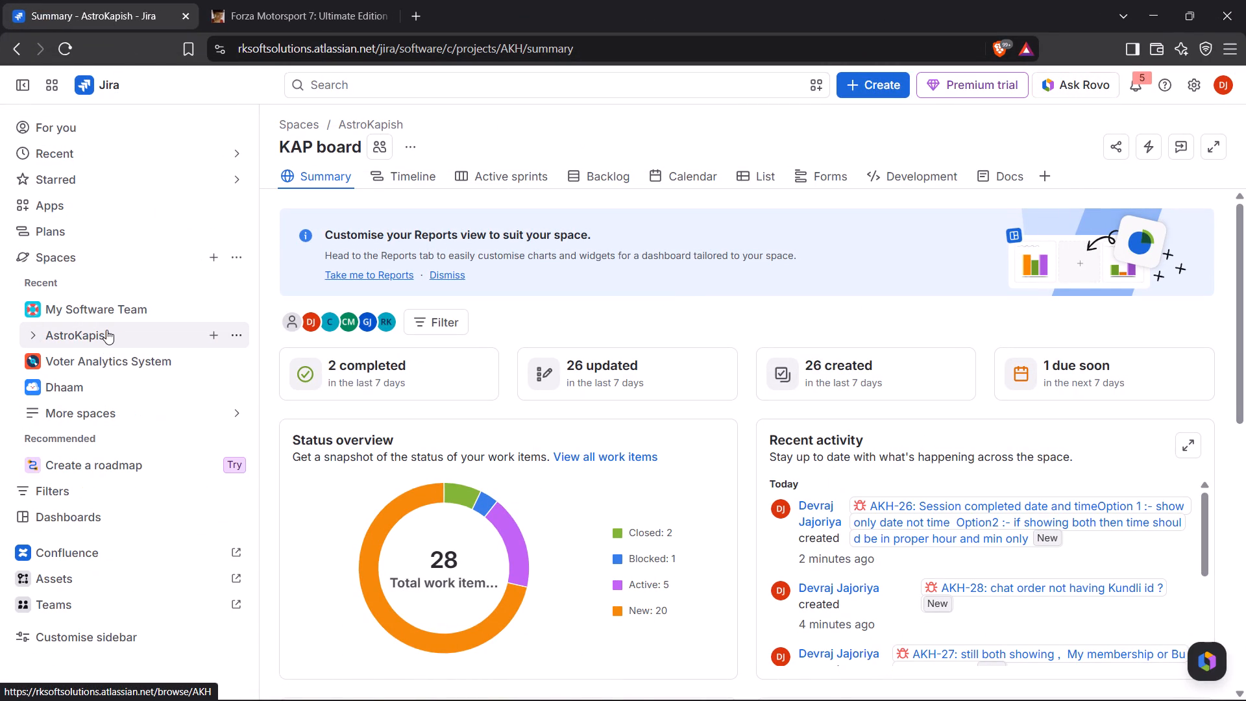
{"action": "double_click", "coordinate": [106, 330]}
{"action": "double_click", "coordinate": [326, 185]}
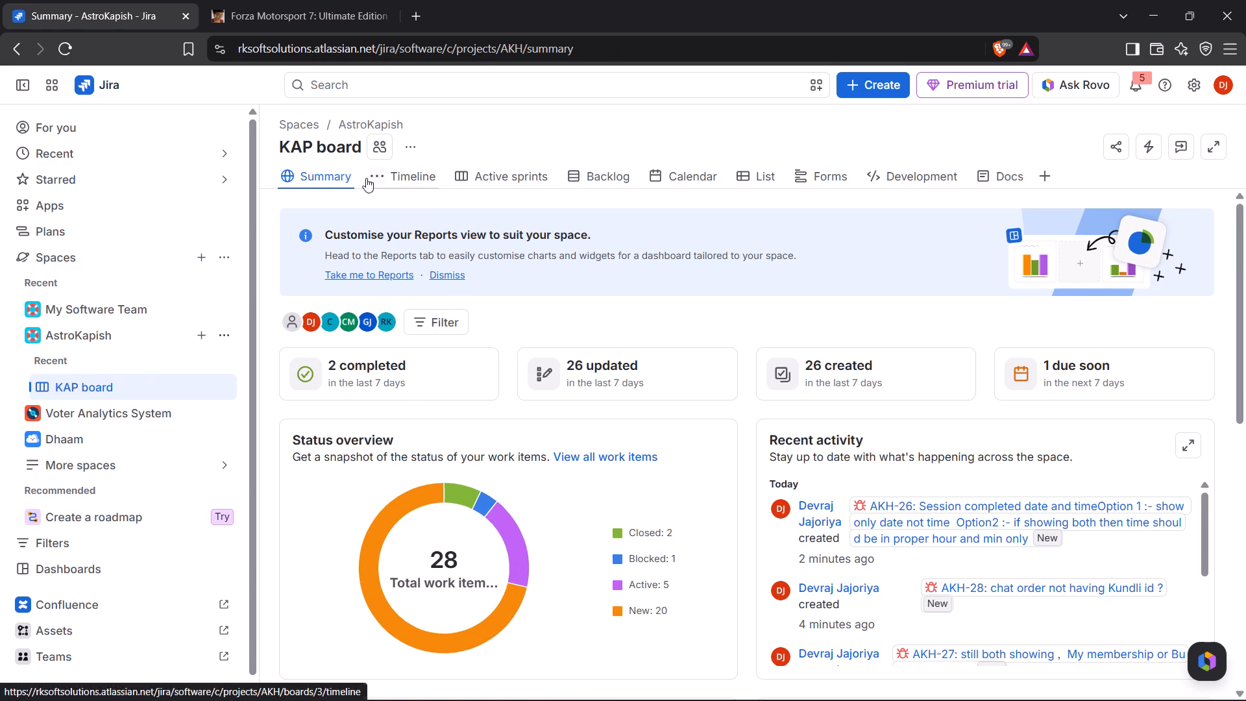
{"action": "scroll", "coordinate": [861, 203], "scroll_direction": "down", "scroll_amount": 1}
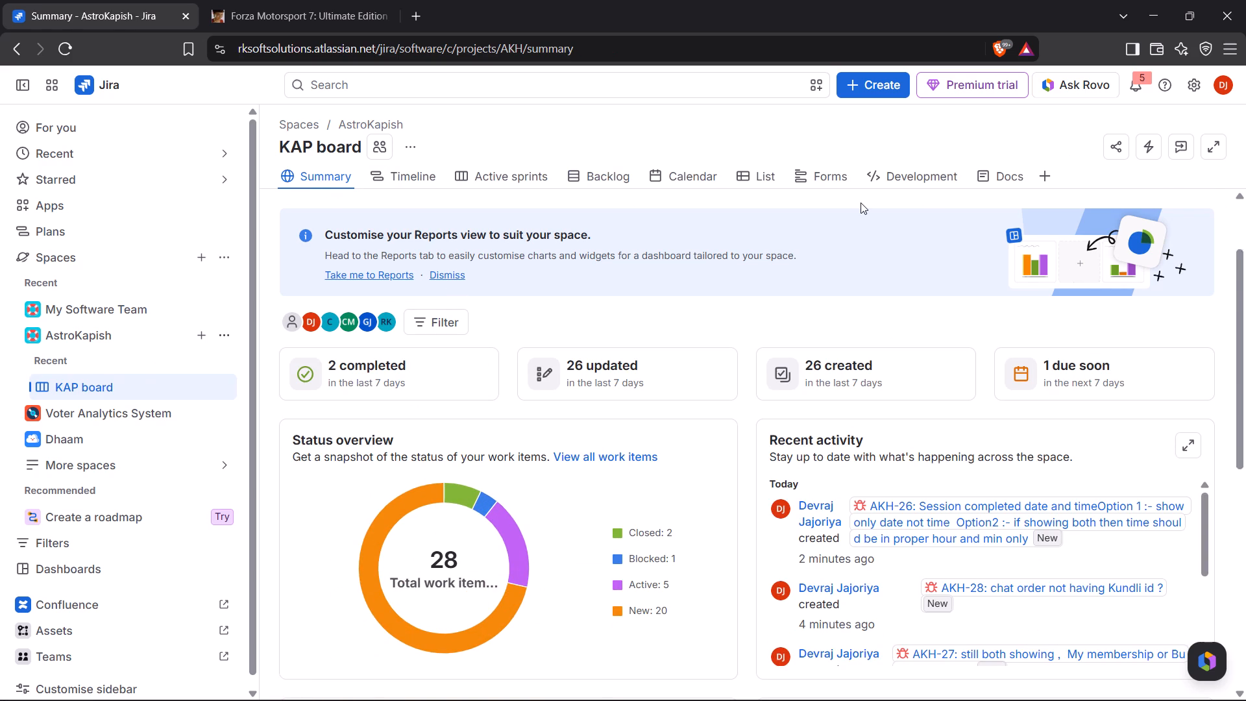
{"action": "scroll", "coordinate": [861, 203], "scroll_direction": "down", "scroll_amount": 4}
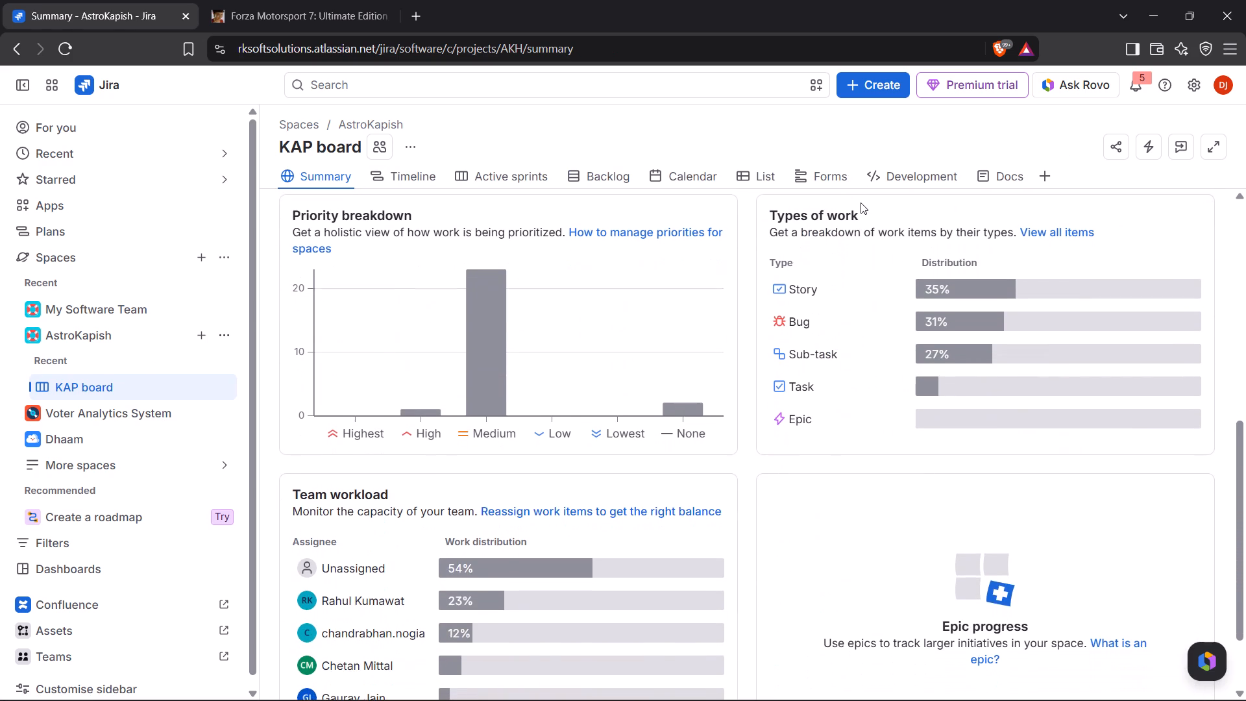
Open the list of AstroKapish bugs from the types-of-work breakdown and review their summaries, assignees, reporters, priorities and statuses.
{"action": "left_click", "coordinate": [931, 323]}
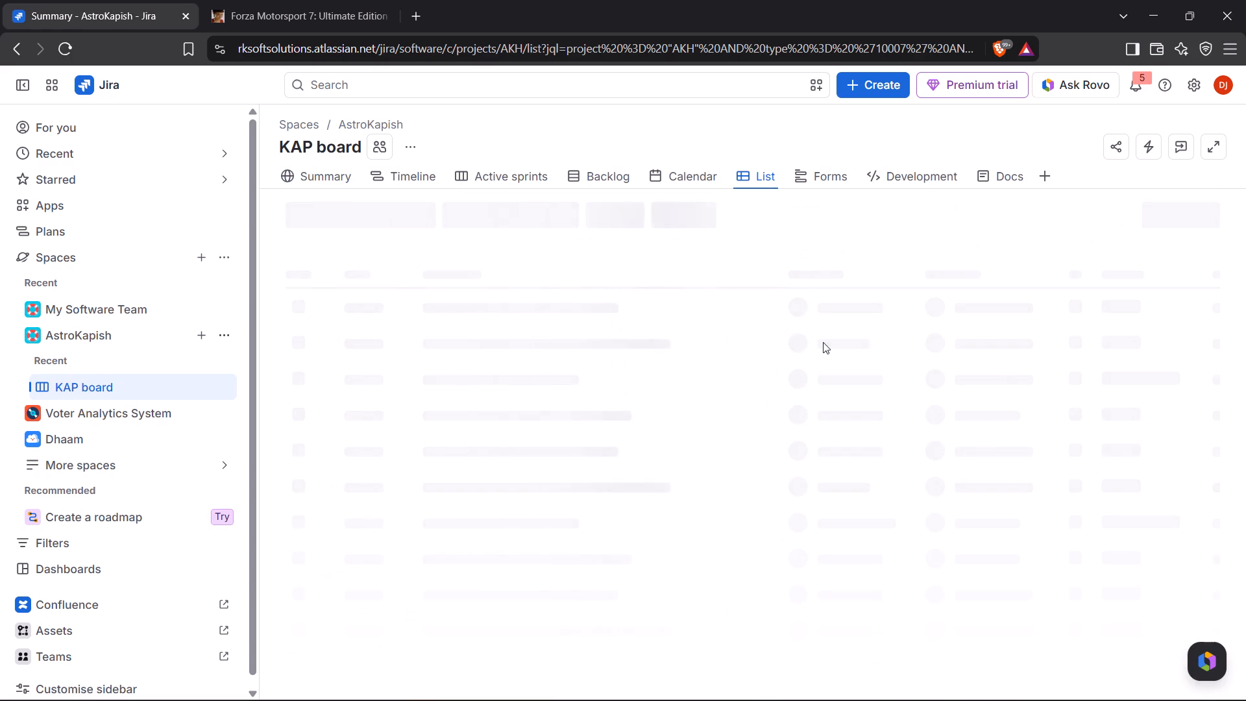
{"action": "scroll", "coordinate": [456, 350], "scroll_direction": "down", "scroll_amount": 1}
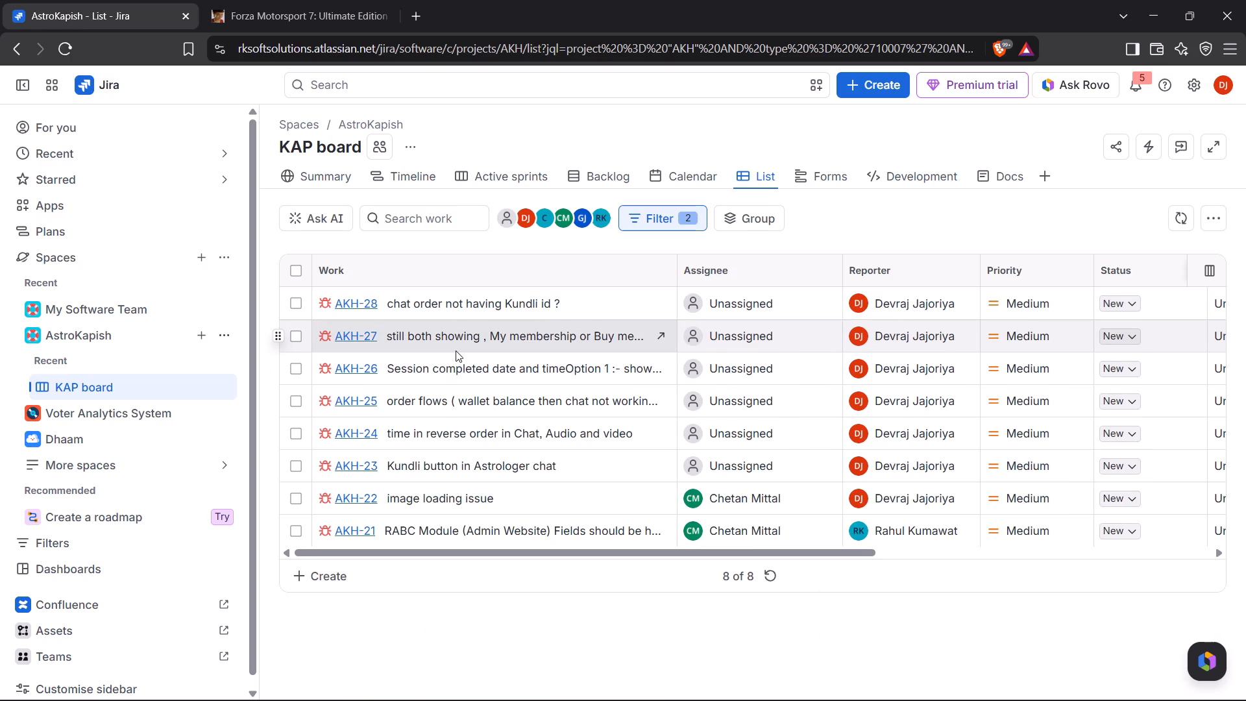
{"action": "scroll", "coordinate": [456, 350], "scroll_direction": "down", "scroll_amount": 1}
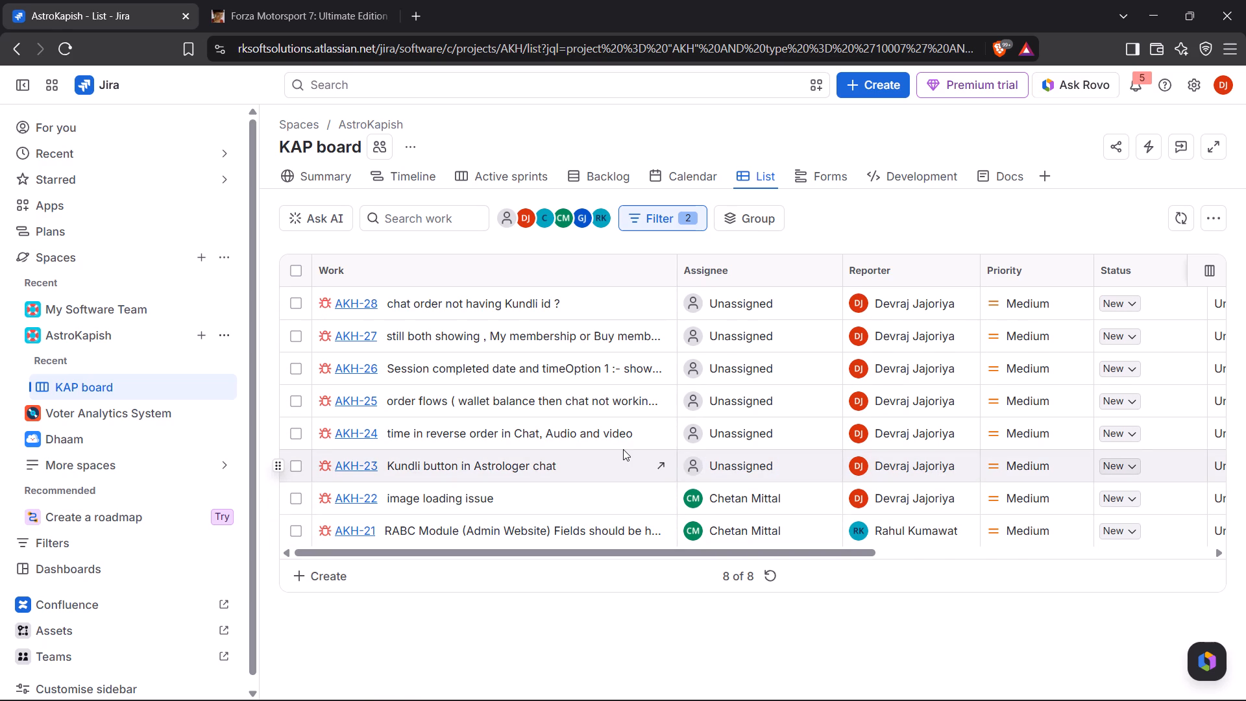
{"action": "scroll", "coordinate": [623, 449], "scroll_direction": "up", "scroll_amount": 2}
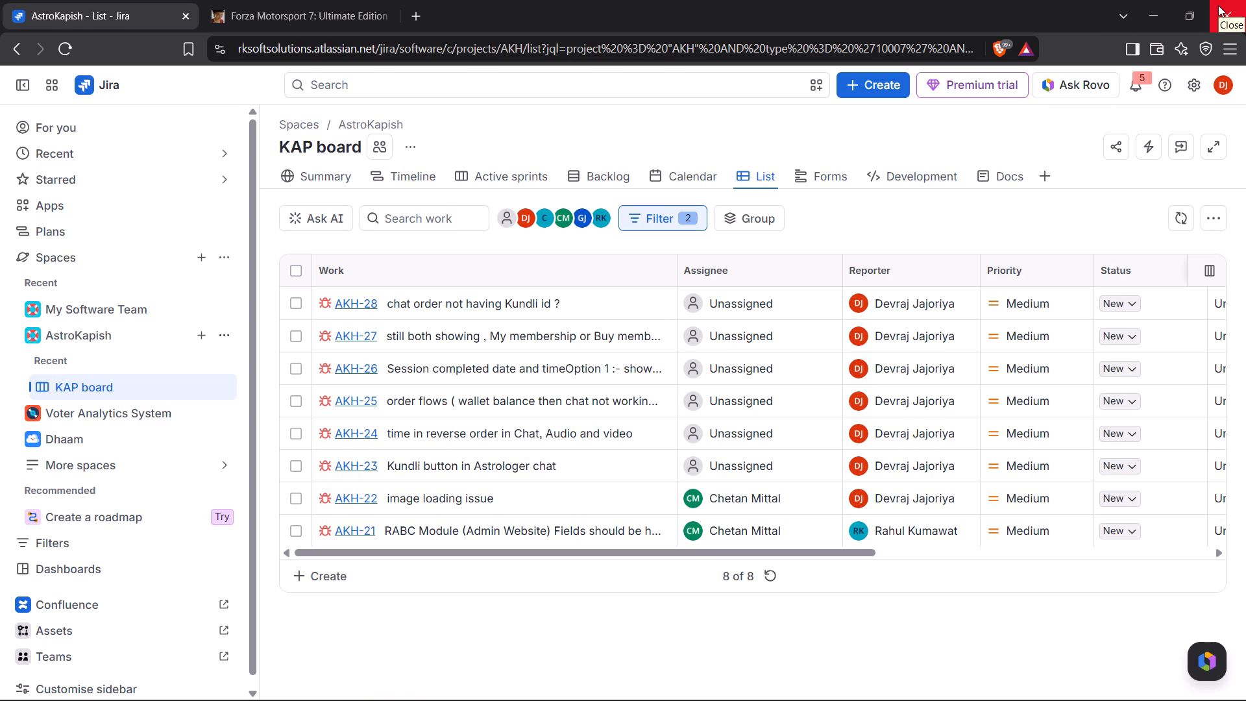
{"action": "scroll", "coordinate": [526, 402], "scroll_direction": "down", "scroll_amount": 2}
{"action": "scroll", "coordinate": [526, 402], "scroll_direction": "up", "scroll_amount": 3}
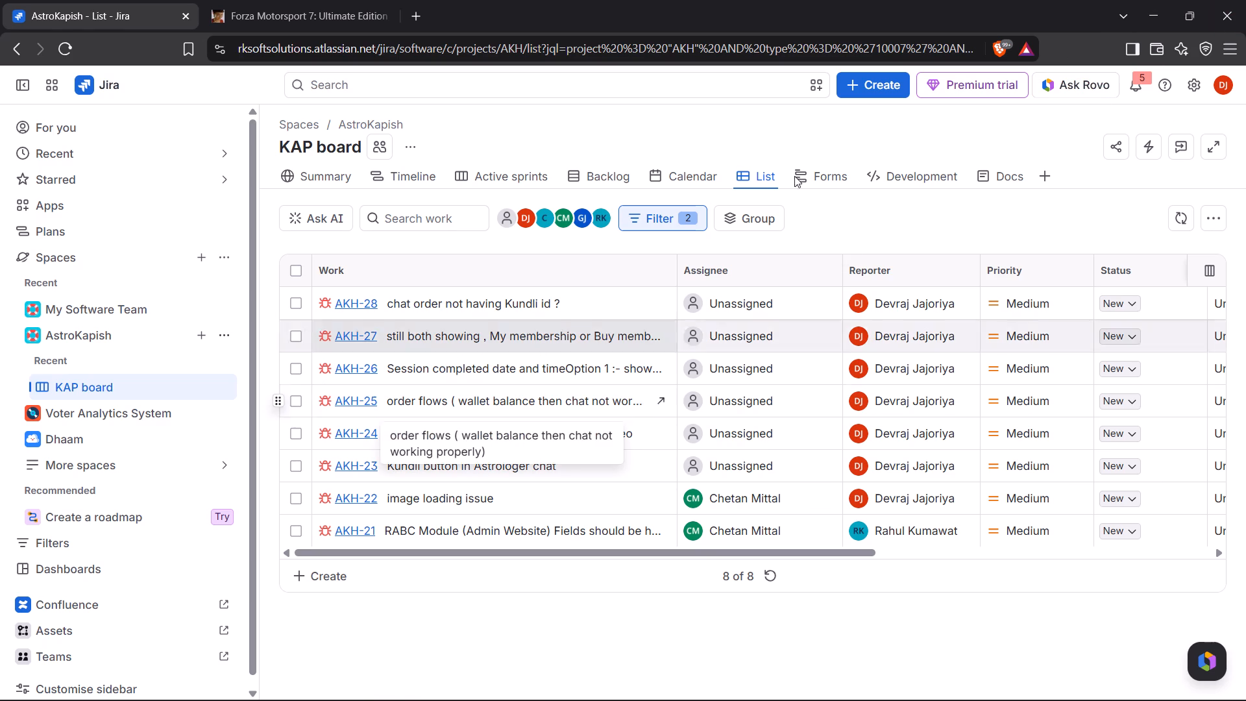